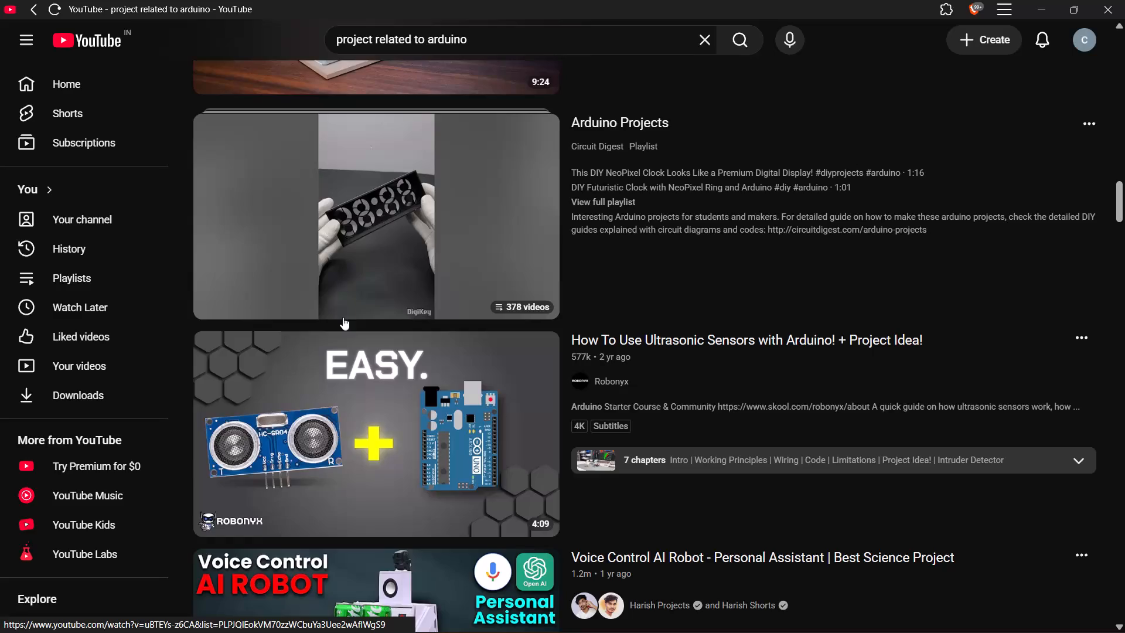
Search YouTube for "how to create professional resume for freshers".
{"action": "left_click", "coordinate": [708, 44]}
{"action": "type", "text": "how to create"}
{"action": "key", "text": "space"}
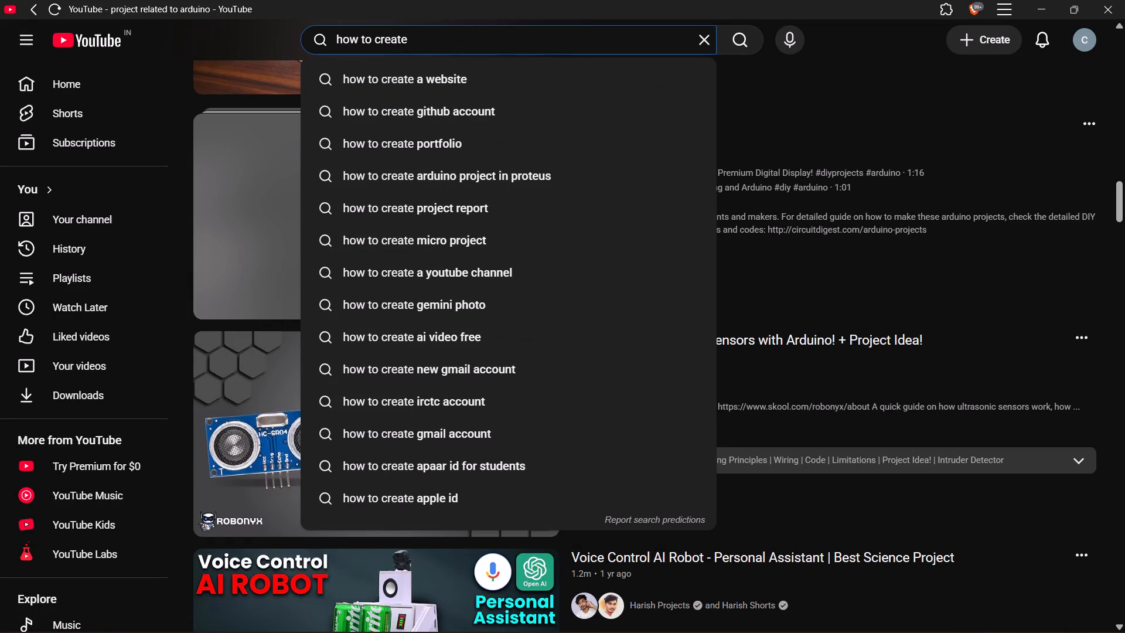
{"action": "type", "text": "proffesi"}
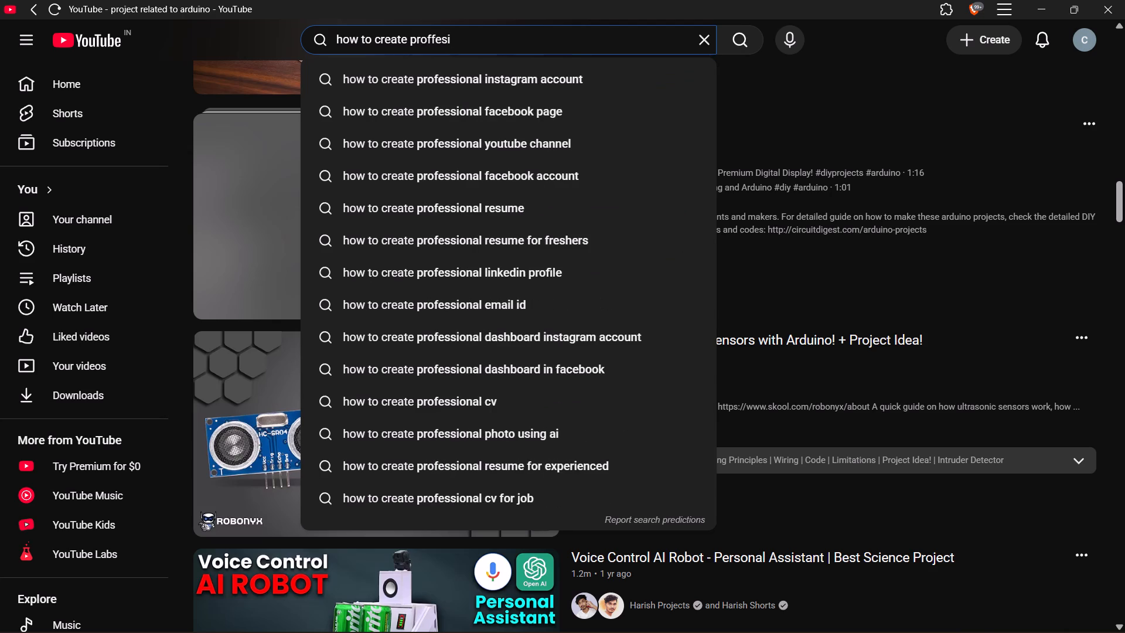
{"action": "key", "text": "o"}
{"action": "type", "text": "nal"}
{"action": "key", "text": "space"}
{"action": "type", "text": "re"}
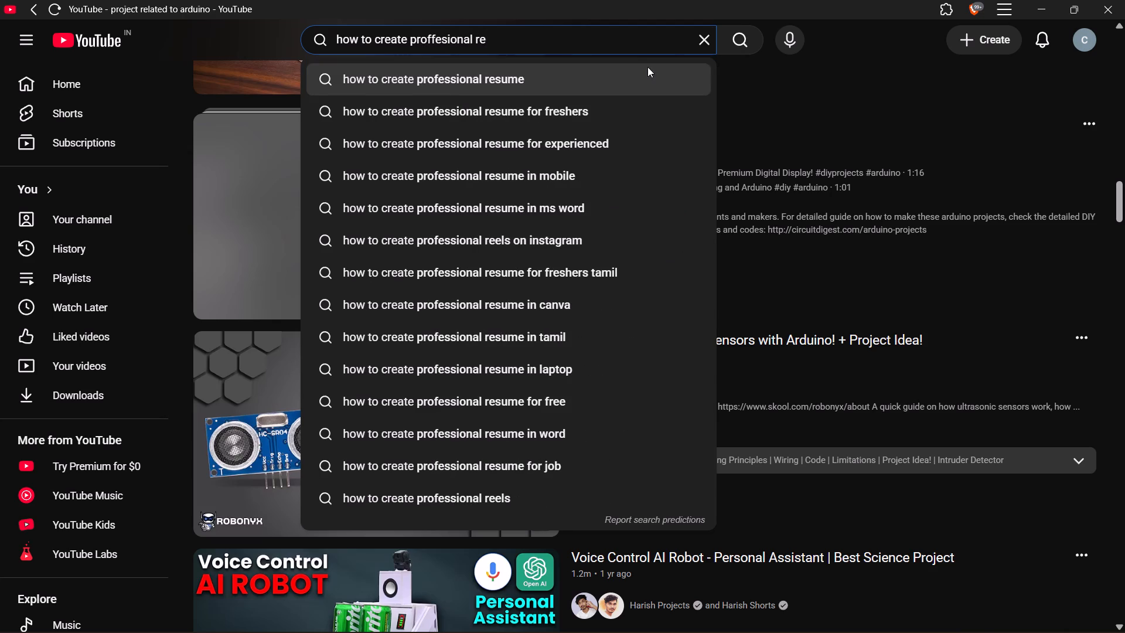
{"action": "left_click", "coordinate": [613, 102]}
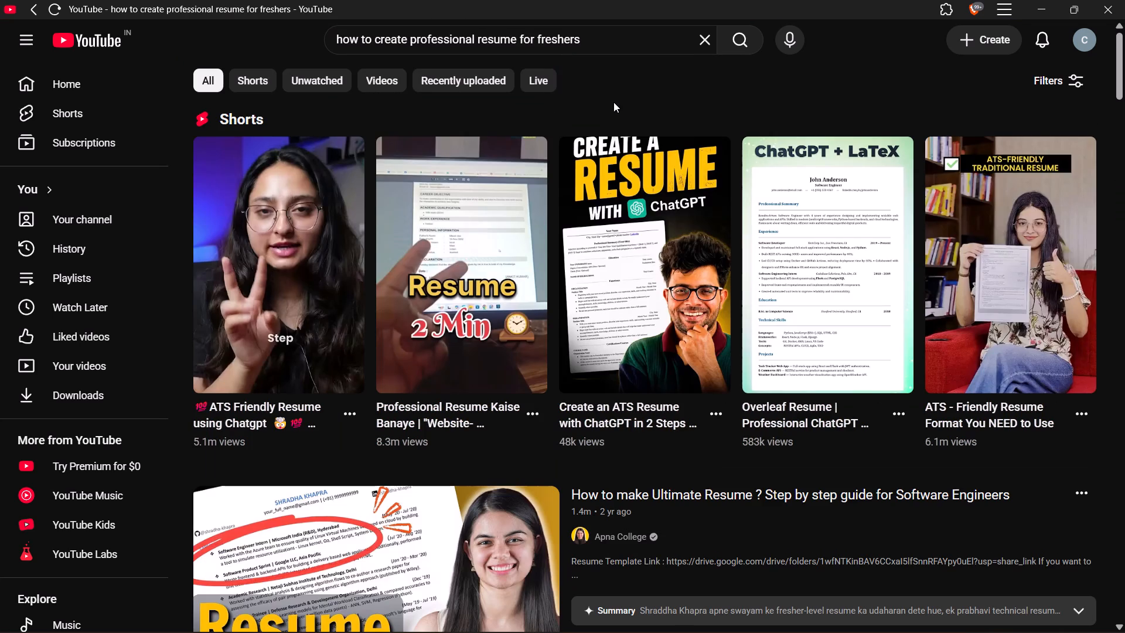
Preview parts of the Apna College video "How to make Ultimate Resume ? Step by step guide for Software Engineers" in the results and open it.
{"action": "scroll", "coordinate": [428, 228], "scroll_direction": "down", "scroll_amount": 1}
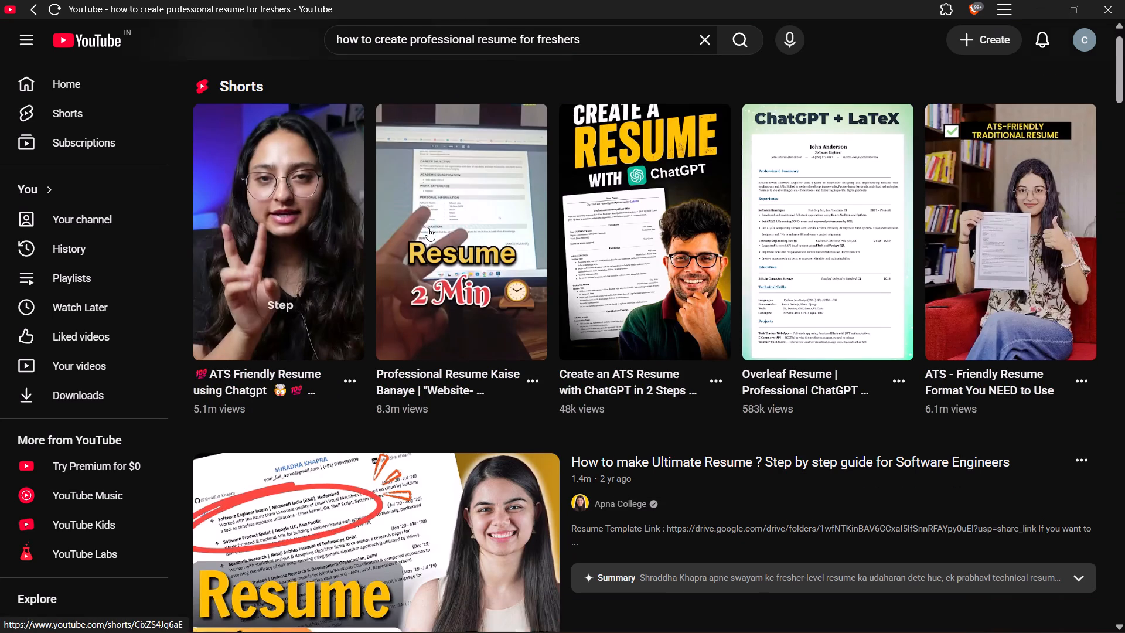
{"action": "scroll", "coordinate": [428, 228], "scroll_direction": "down", "scroll_amount": 2}
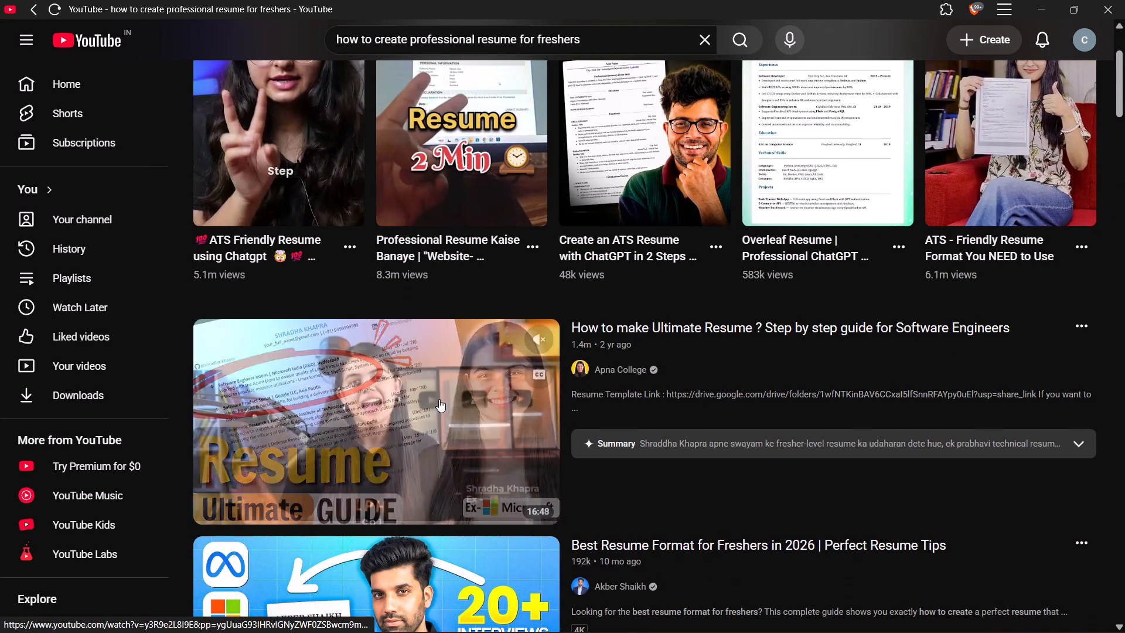
{"action": "scroll", "coordinate": [439, 399], "scroll_direction": "down", "scroll_amount": 1}
{"action": "left_click", "coordinate": [531, 291]}
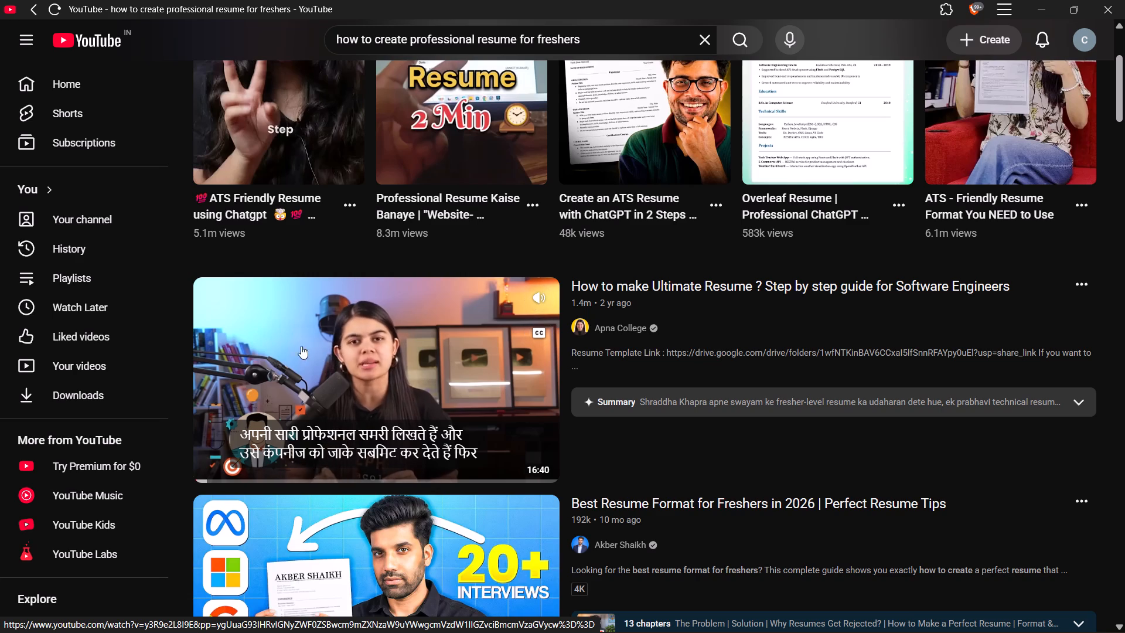
{"action": "left_click", "coordinate": [242, 468]}
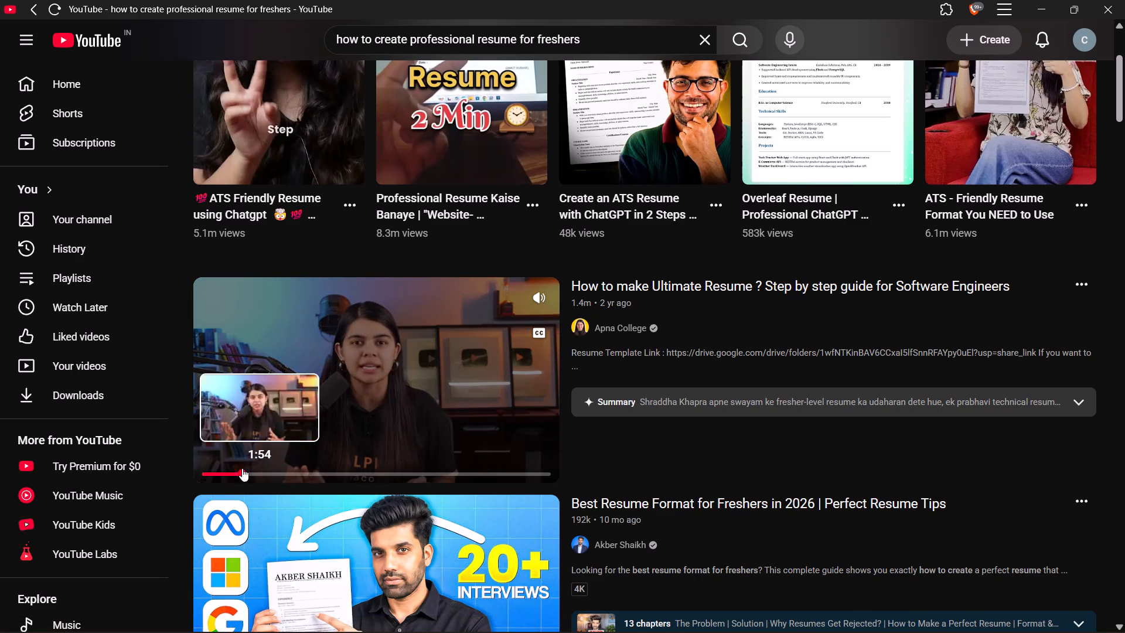
{"action": "left_click", "coordinate": [281, 474]}
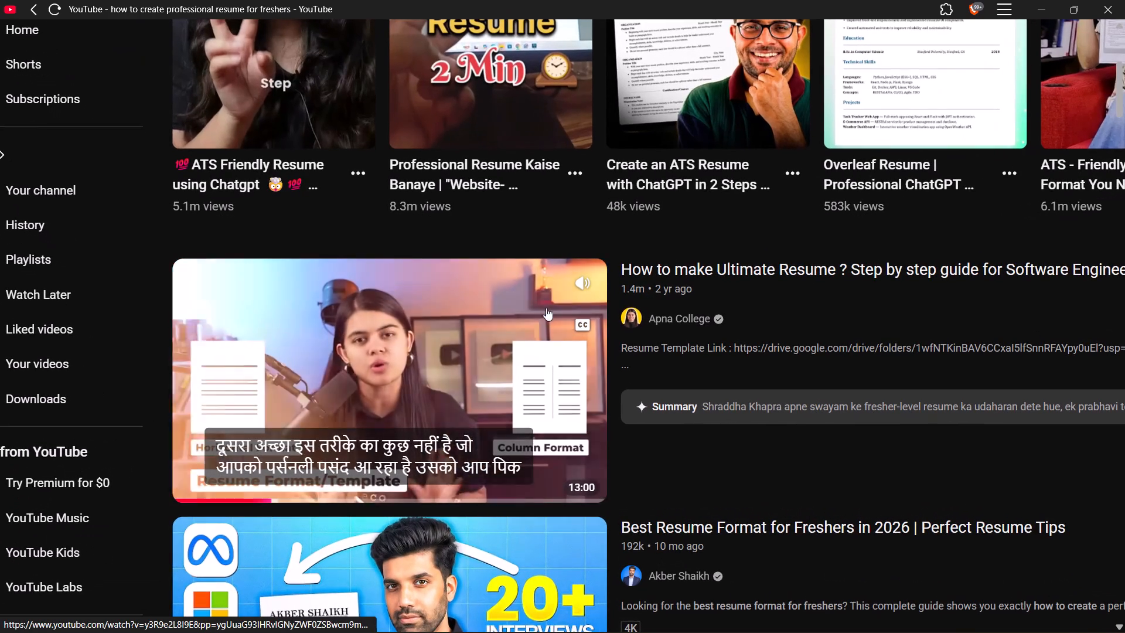
{"action": "left_click", "coordinate": [573, 317]}
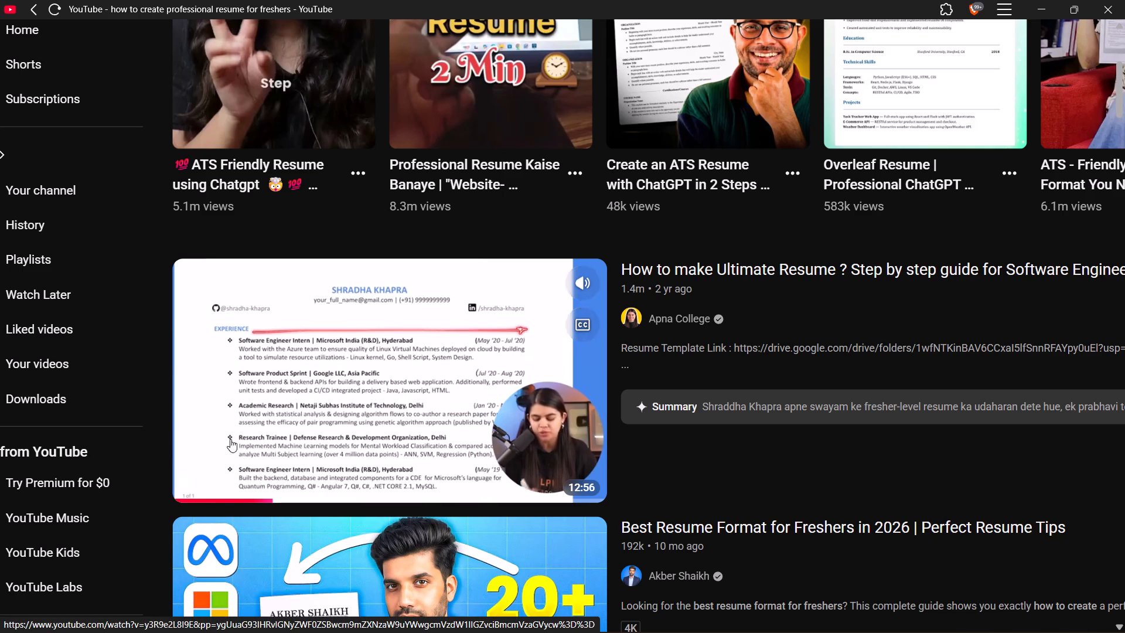
{"action": "left_click", "coordinate": [261, 489]}
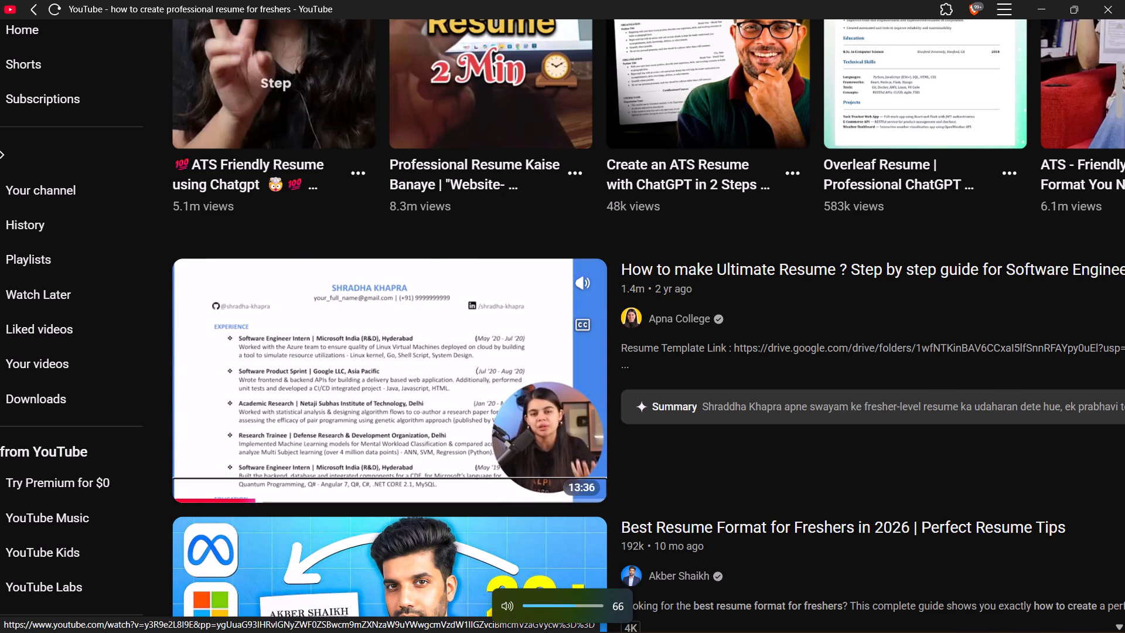
{"action": "left_click", "coordinate": [340, 416]}
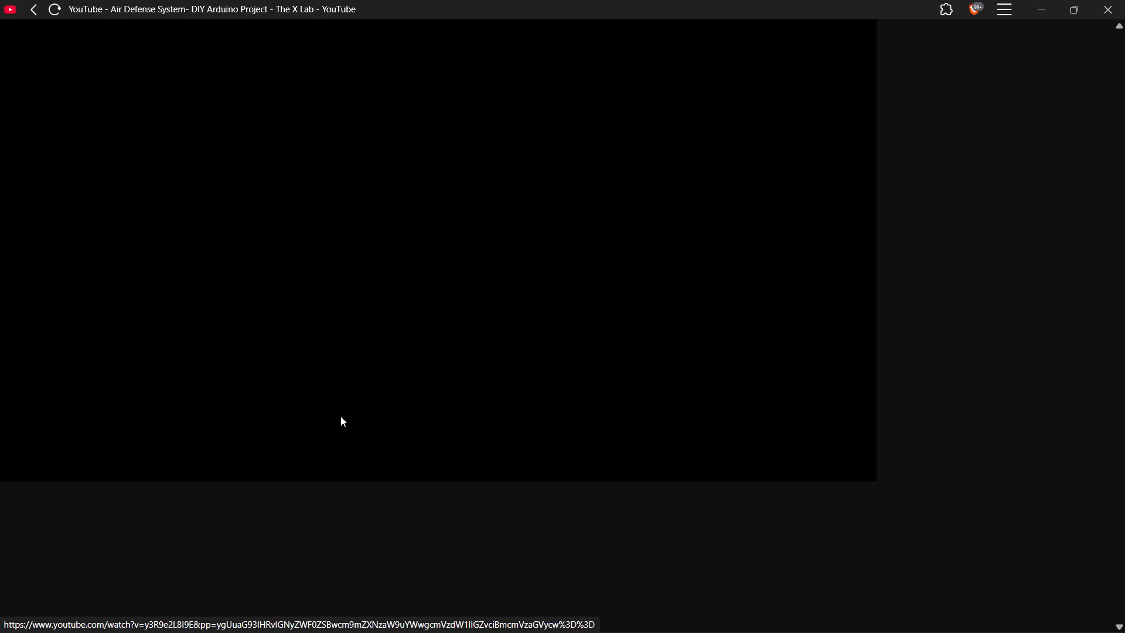
Expand the video's description and open its Resume Template Link on Google Drive.
{"action": "scroll", "coordinate": [407, 369], "scroll_direction": "down", "scroll_amount": 1}
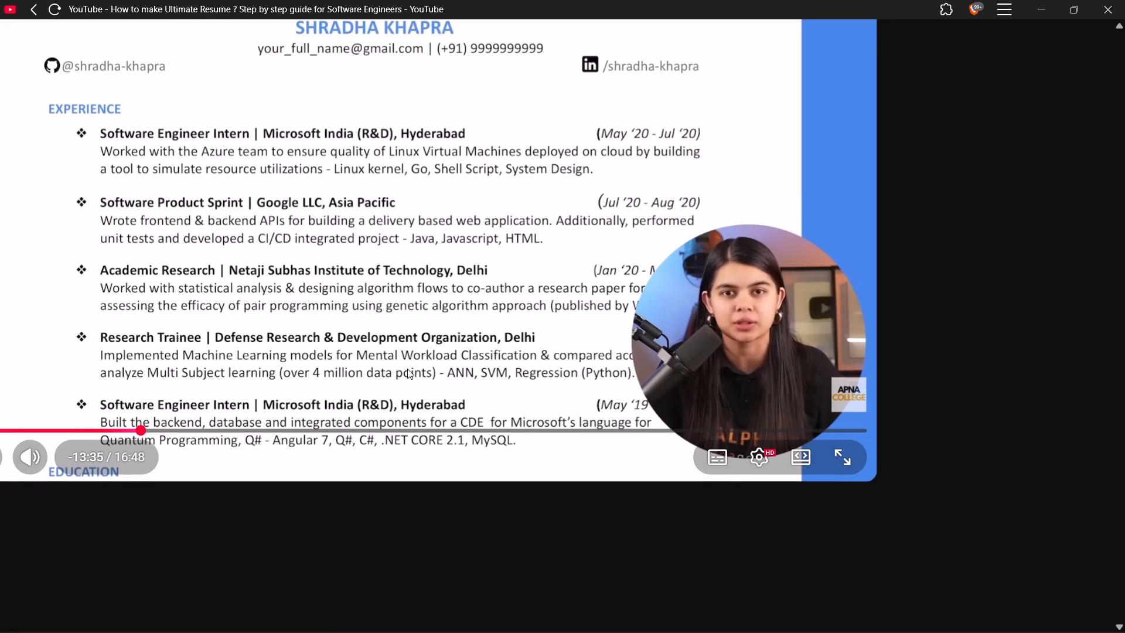
{"action": "scroll", "coordinate": [407, 369], "scroll_direction": "down", "scroll_amount": 1}
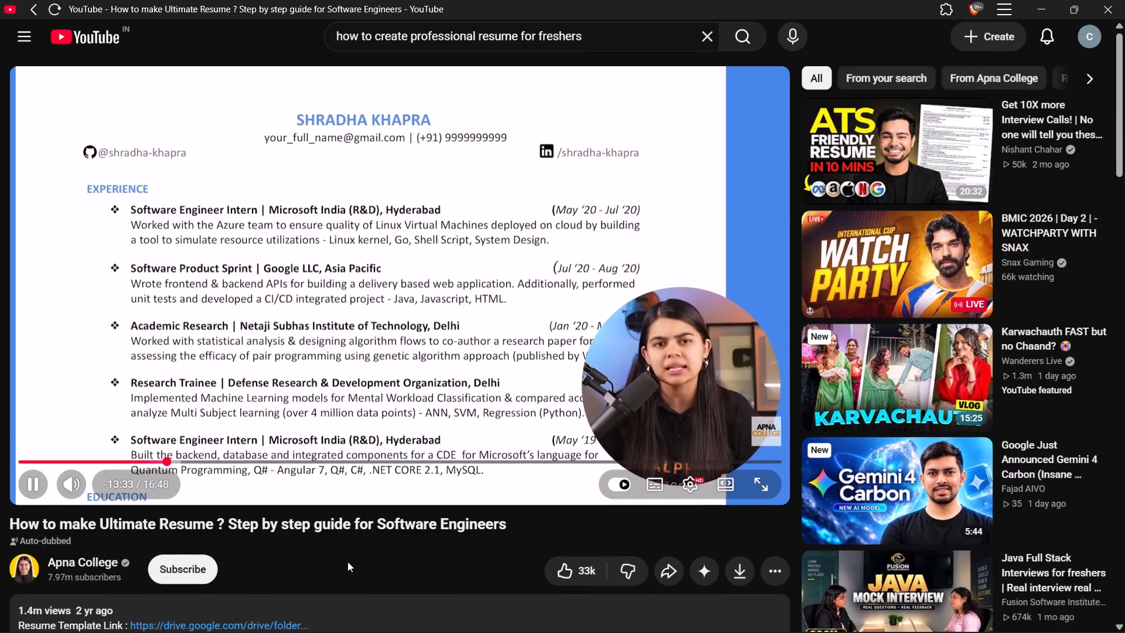
{"action": "scroll", "coordinate": [347, 561], "scroll_direction": "down", "scroll_amount": 1}
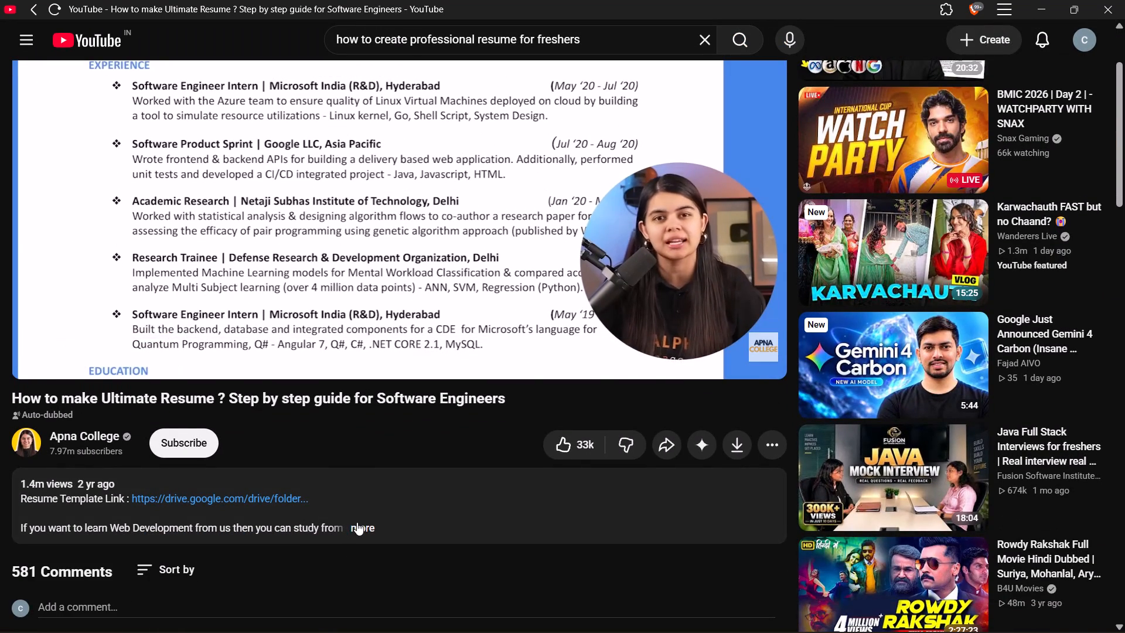
{"action": "left_click", "coordinate": [355, 522]}
{"action": "scroll", "coordinate": [374, 495], "scroll_direction": "down", "scroll_amount": 1}
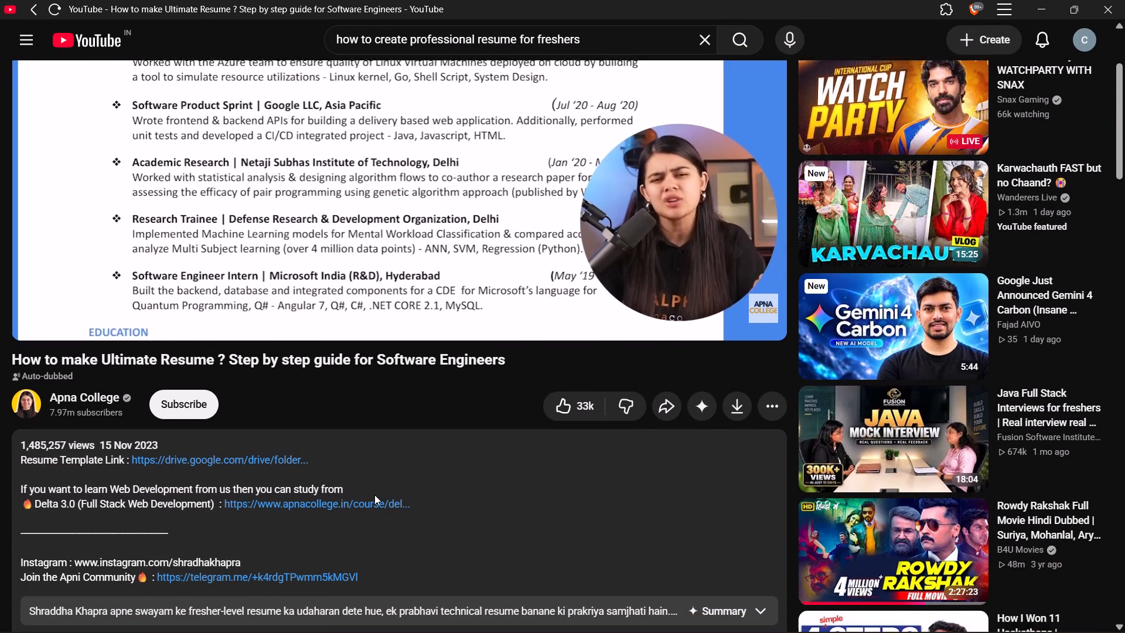
{"action": "scroll", "coordinate": [374, 495], "scroll_direction": "down", "scroll_amount": 1}
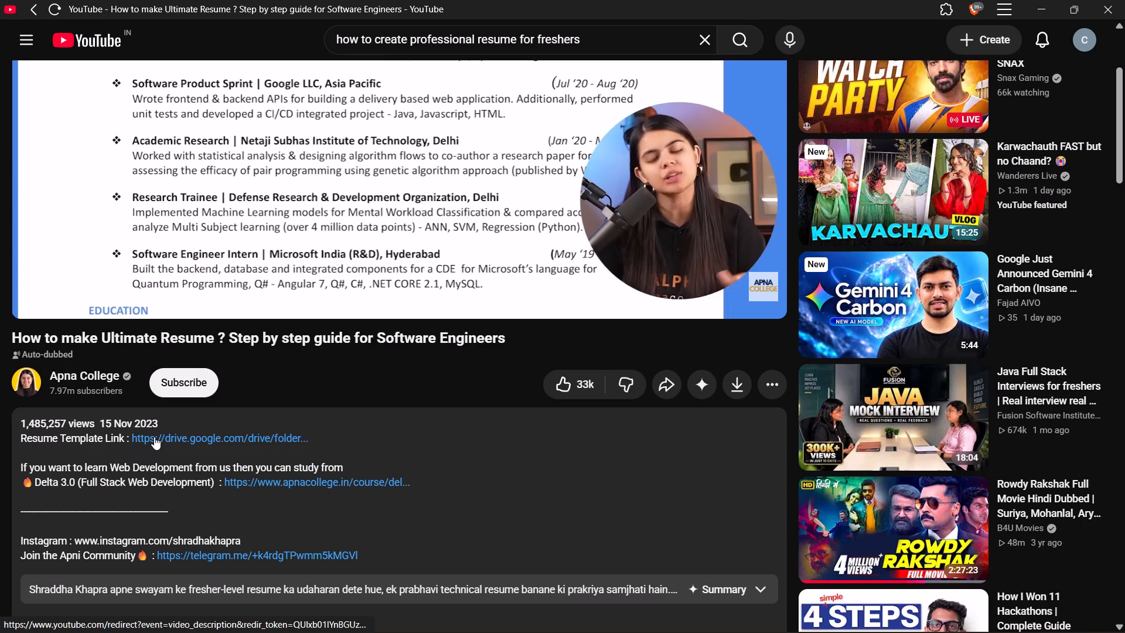
{"action": "left_click", "coordinate": [154, 437]}
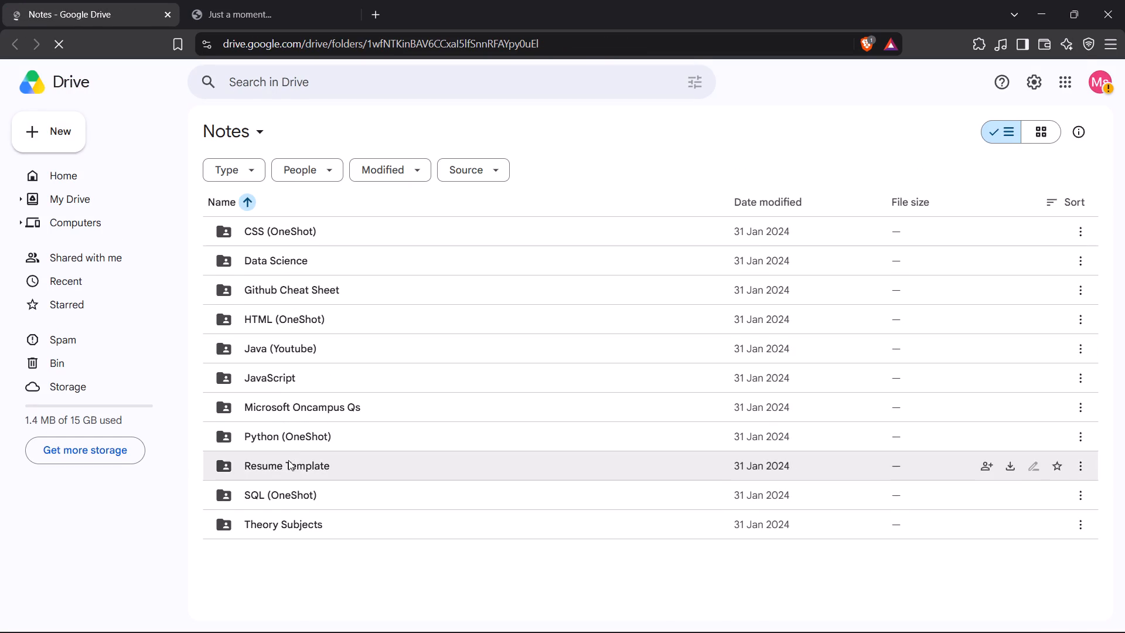
Open the Resume Template folder and view the document FirstName_LastName_Resume (2).docx.
{"action": "scroll", "coordinate": [308, 533], "scroll_direction": "down", "scroll_amount": 2}
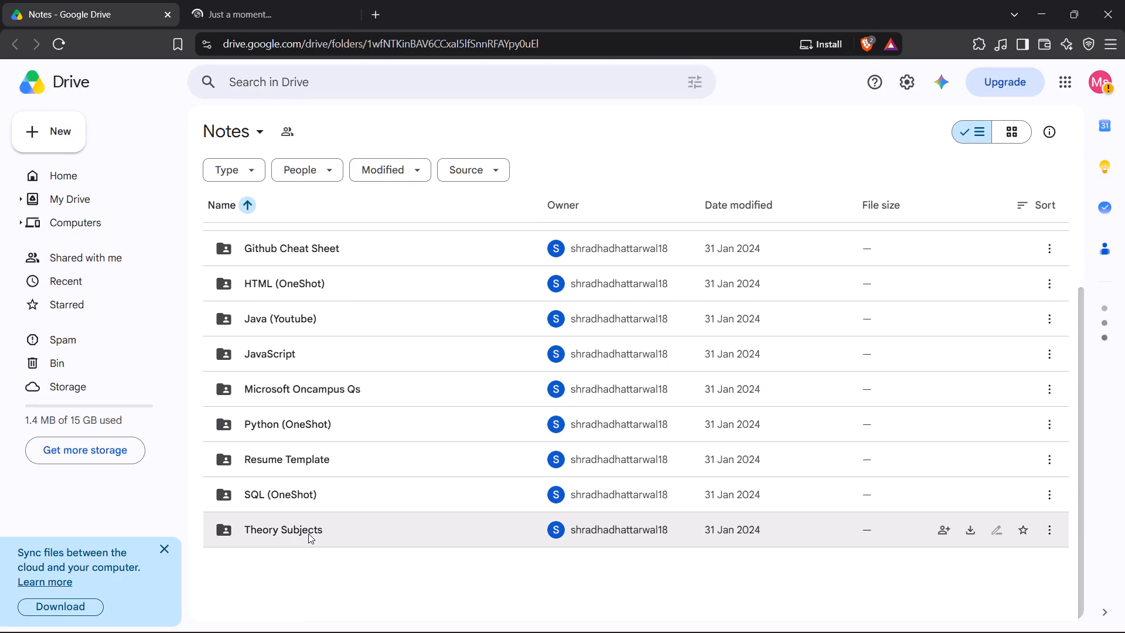
{"action": "double_click", "coordinate": [309, 457]}
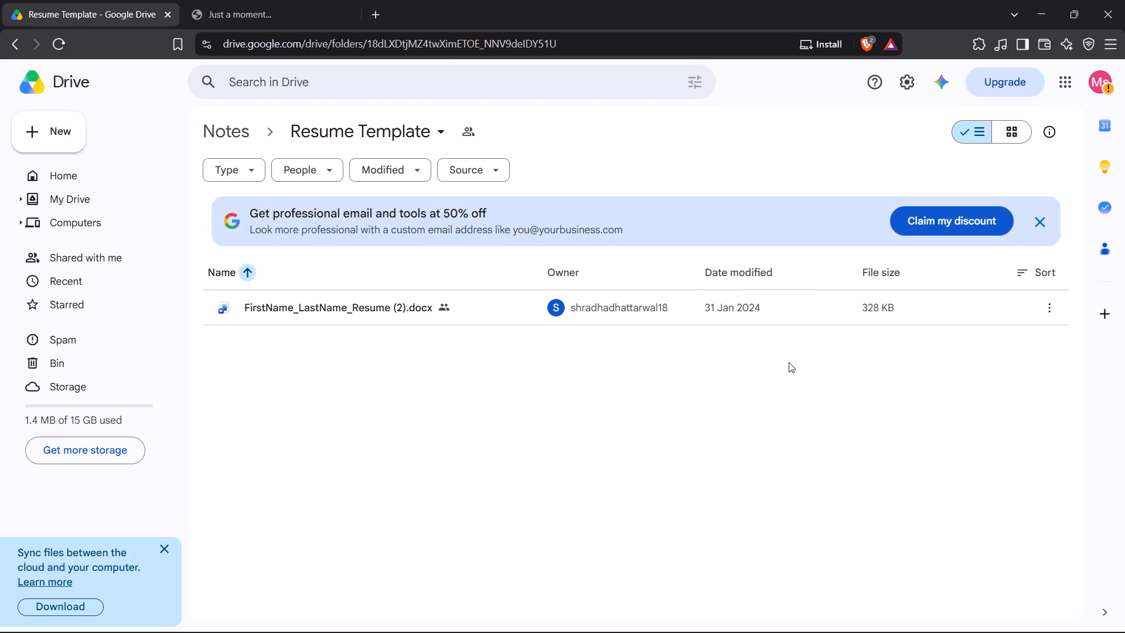
{"action": "double_click", "coordinate": [495, 317]}
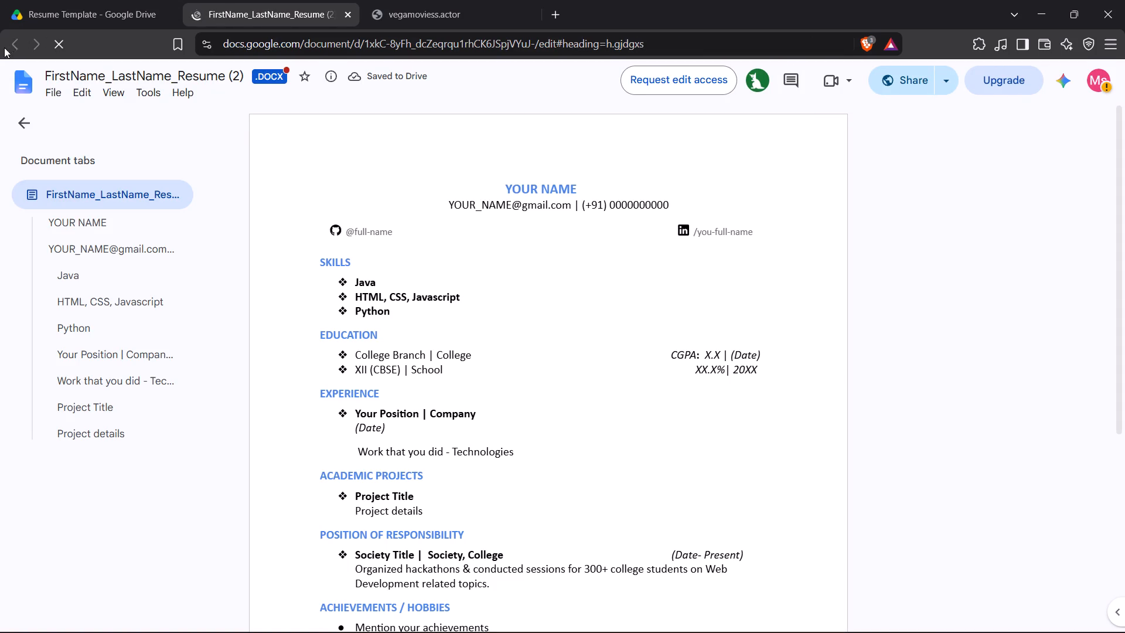
Download FirstName_LastName_Resume (2).docx from the Drive folder and save it as a Word document in Downloads.
{"action": "left_click", "coordinate": [111, 0]}
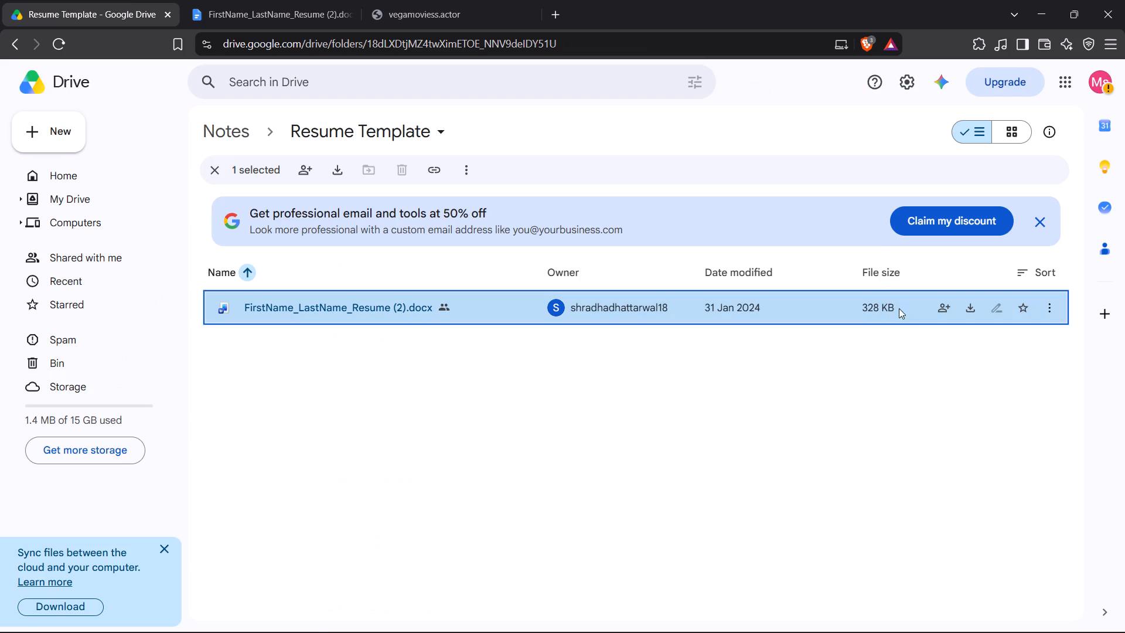
{"action": "left_click", "coordinate": [973, 314]}
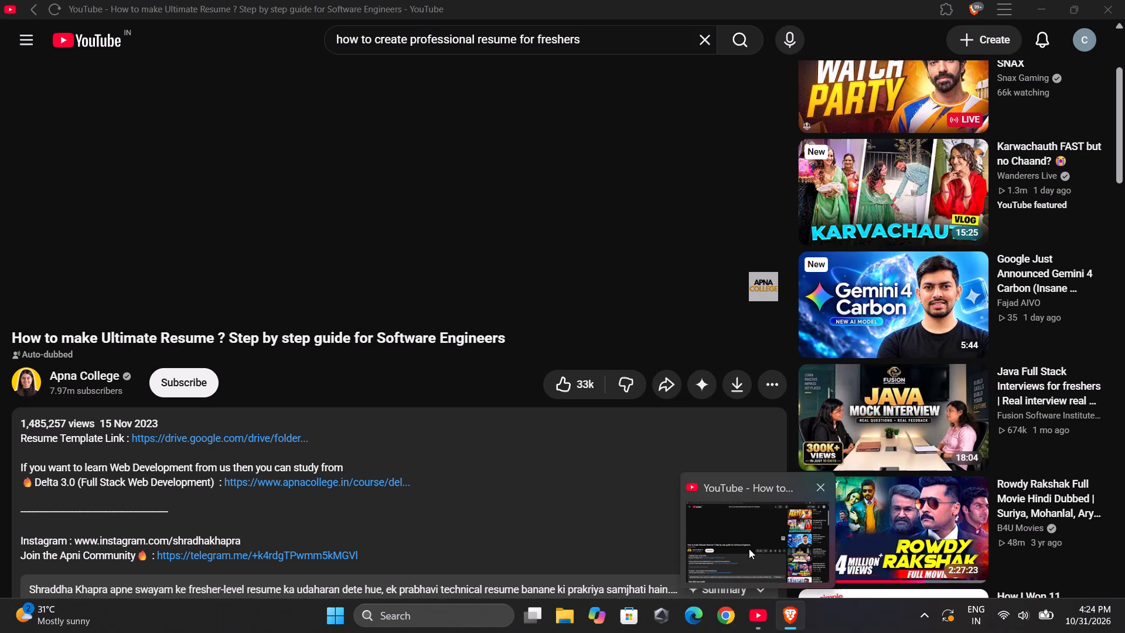
{"action": "left_click", "coordinate": [749, 549]}
{"action": "scroll", "coordinate": [529, 263], "scroll_direction": "up", "scroll_amount": 2}
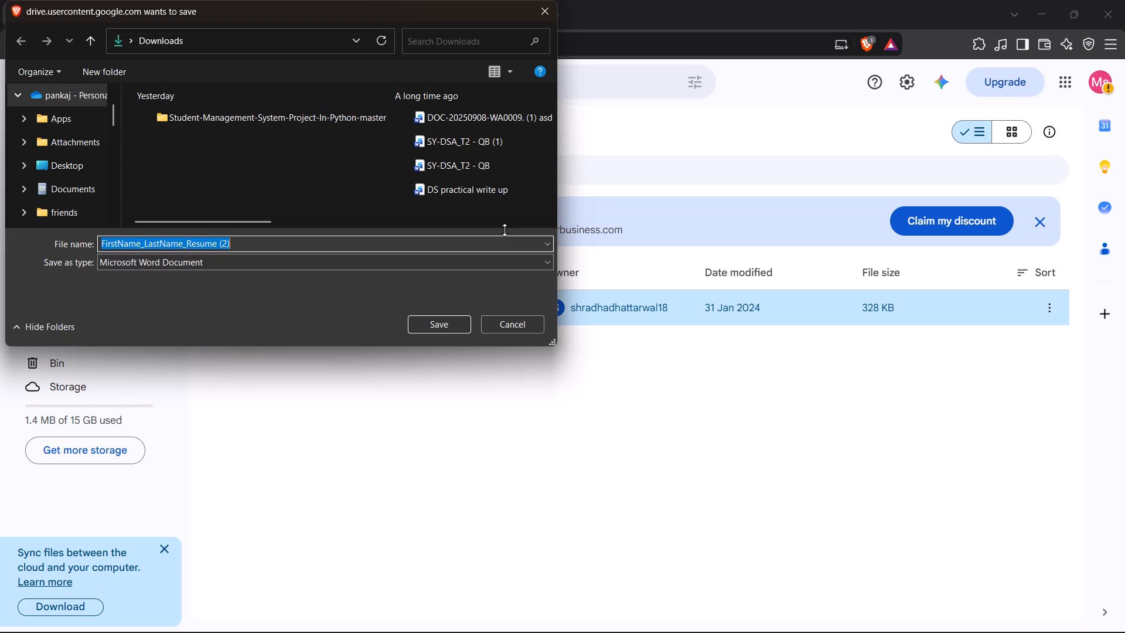
{"action": "left_click", "coordinate": [440, 327]}
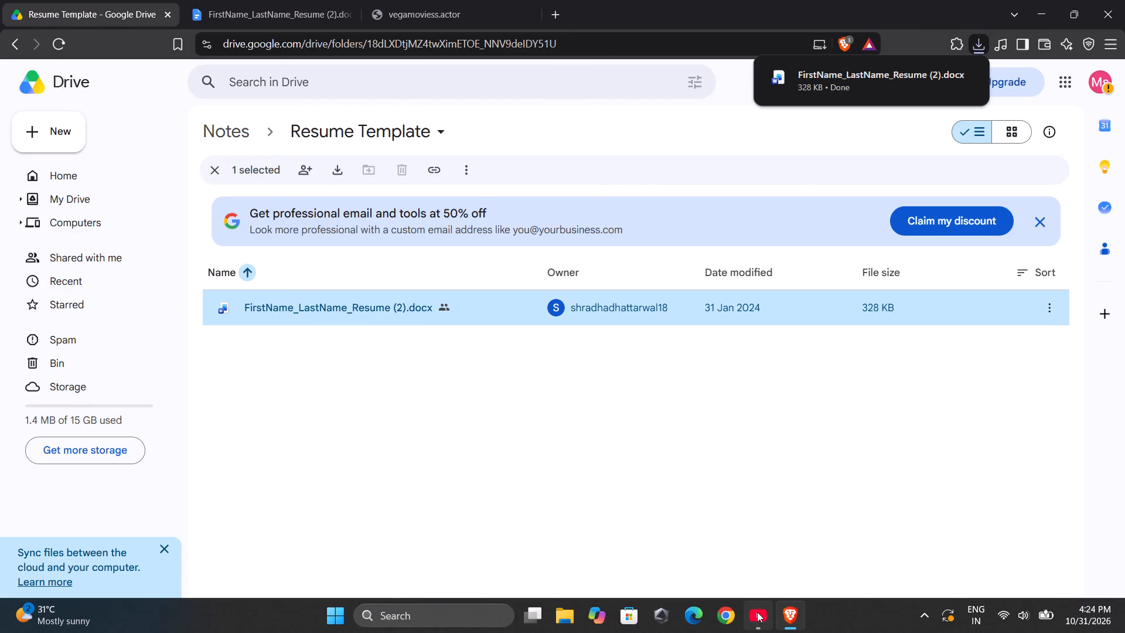
Switch back to the YouTube resume video, skip ahead through its formatting advice, and pause it.
{"action": "left_click", "coordinate": [756, 554]}
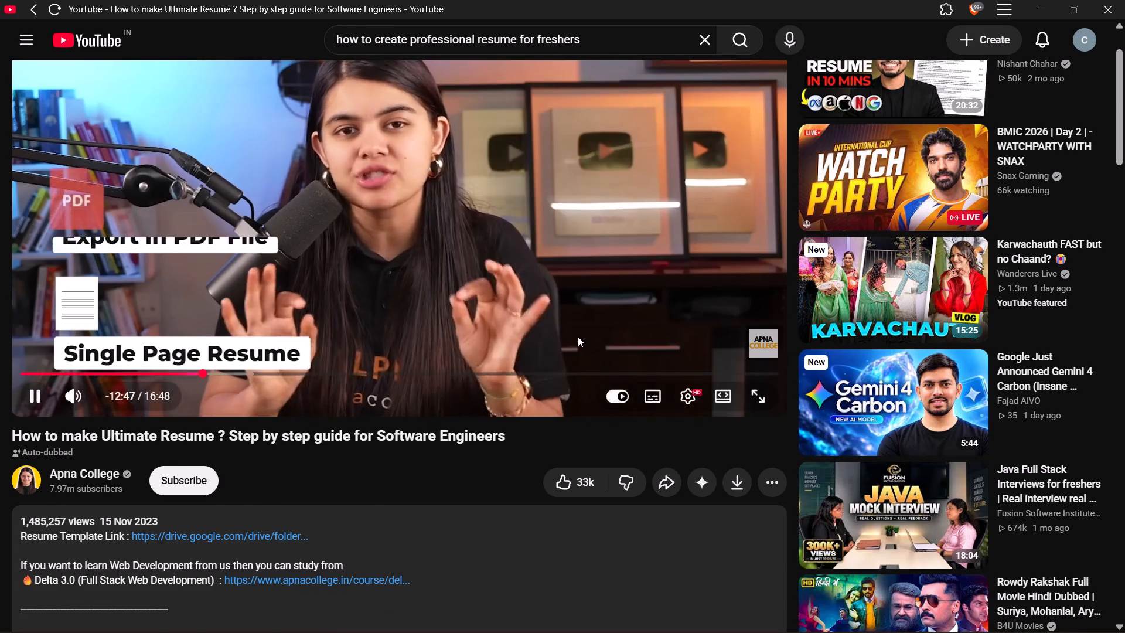
{"action": "scroll", "coordinate": [578, 336], "scroll_direction": "up", "scroll_amount": 2}
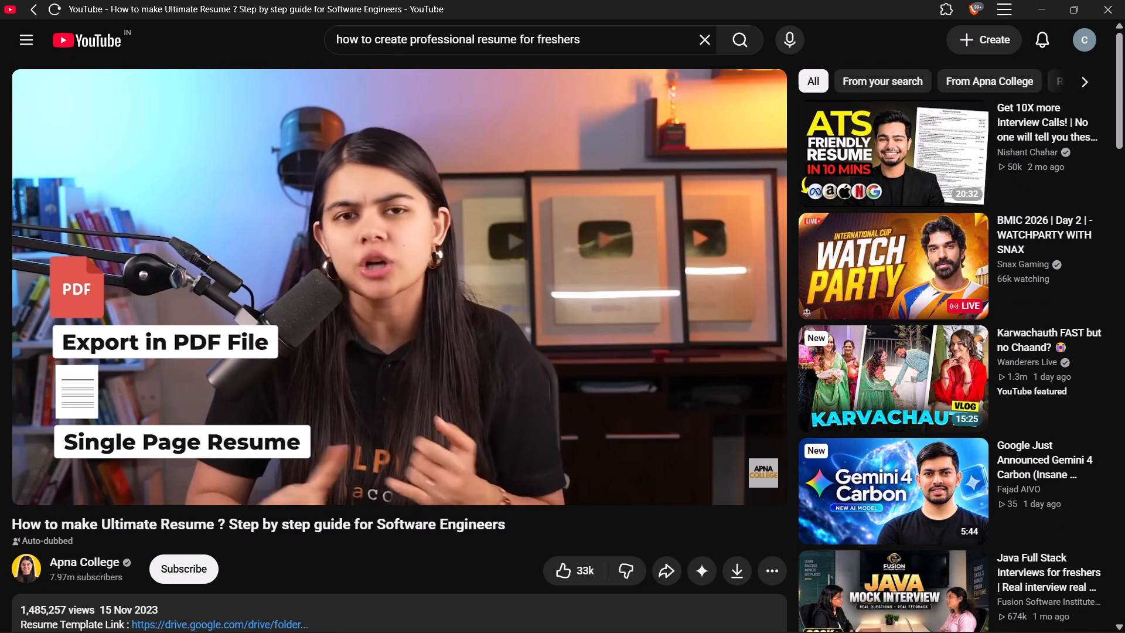
{"action": "key", "text": "Right"}
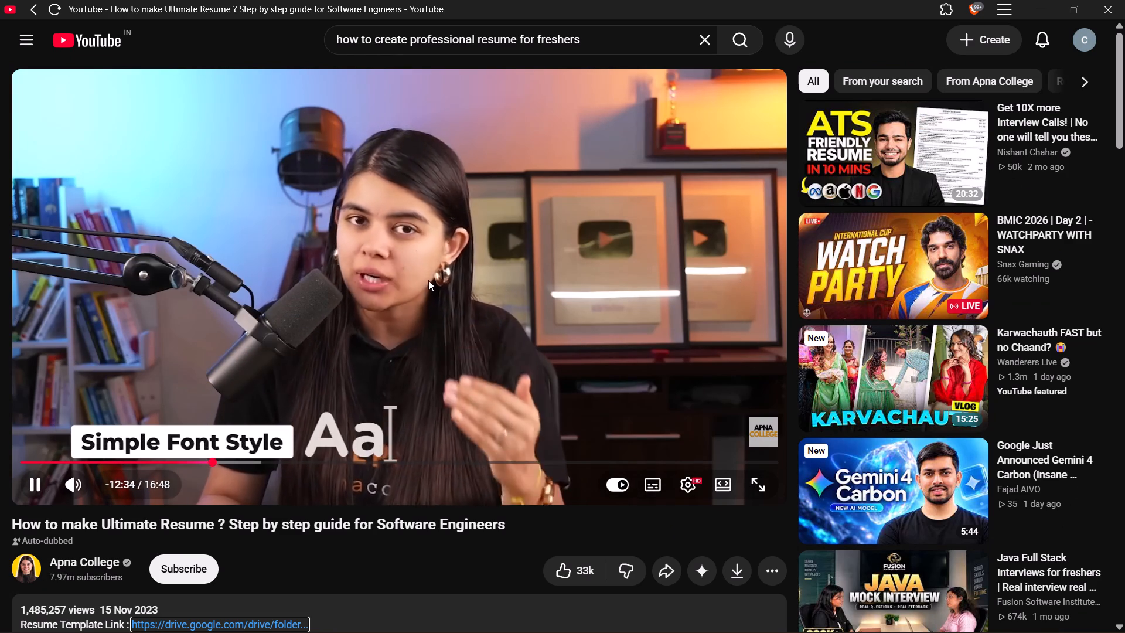
{"action": "key", "text": "Right"}
{"action": "key", "text": "Right"}
{"action": "key", "text": "Right"}
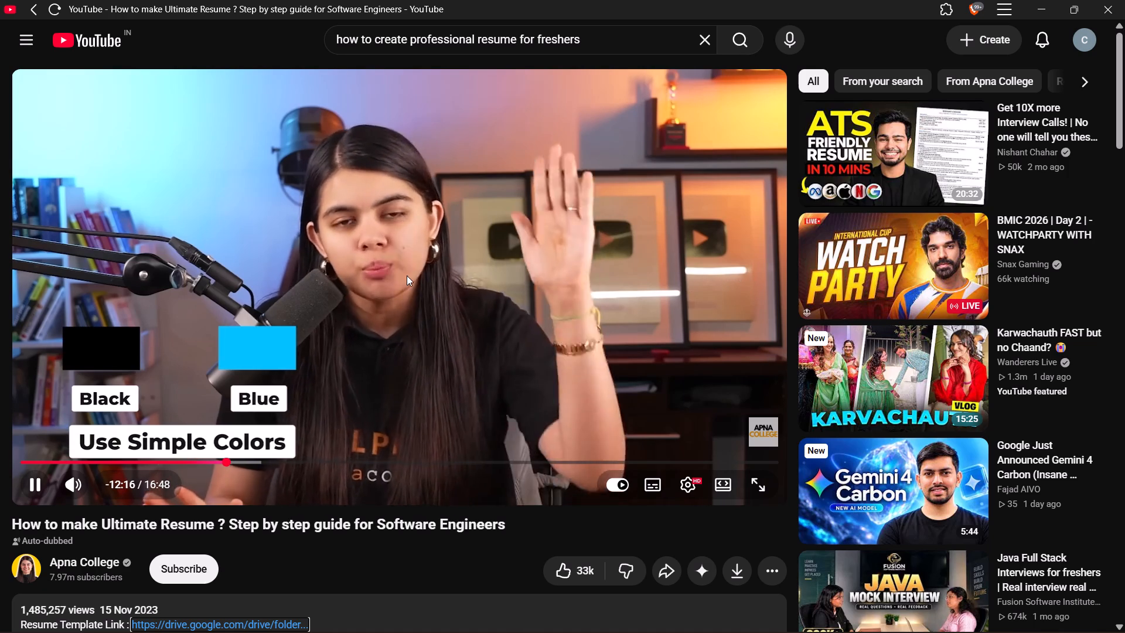
{"action": "key", "text": "Right"}
{"action": "key", "text": "Right"}
{"action": "left_click", "coordinate": [369, 207]}
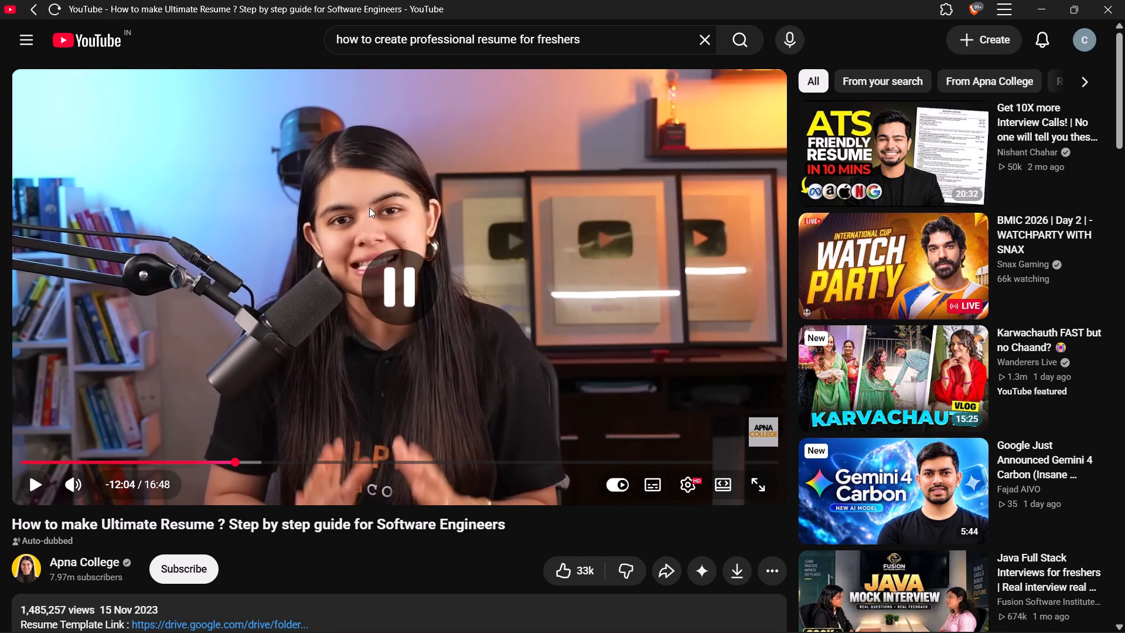
Locate the downloaded FirstName_LastName_Resume (2) in the Downloads folder and open it in Word in a maximized window.
{"action": "left_click", "coordinate": [1028, 0]}
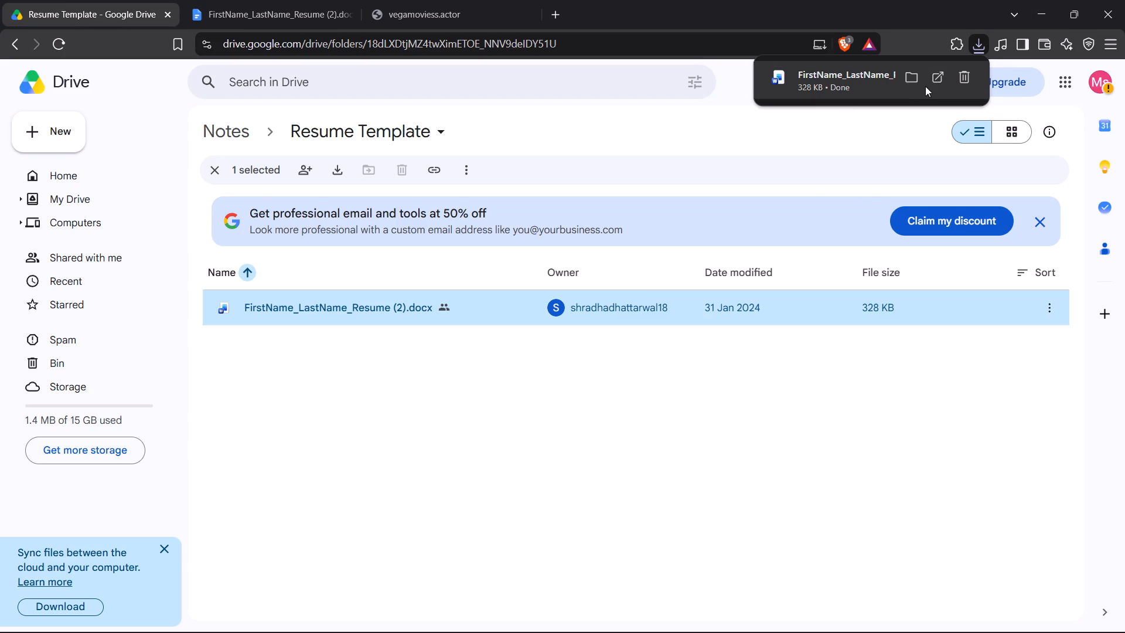
{"action": "left_click", "coordinate": [913, 81]}
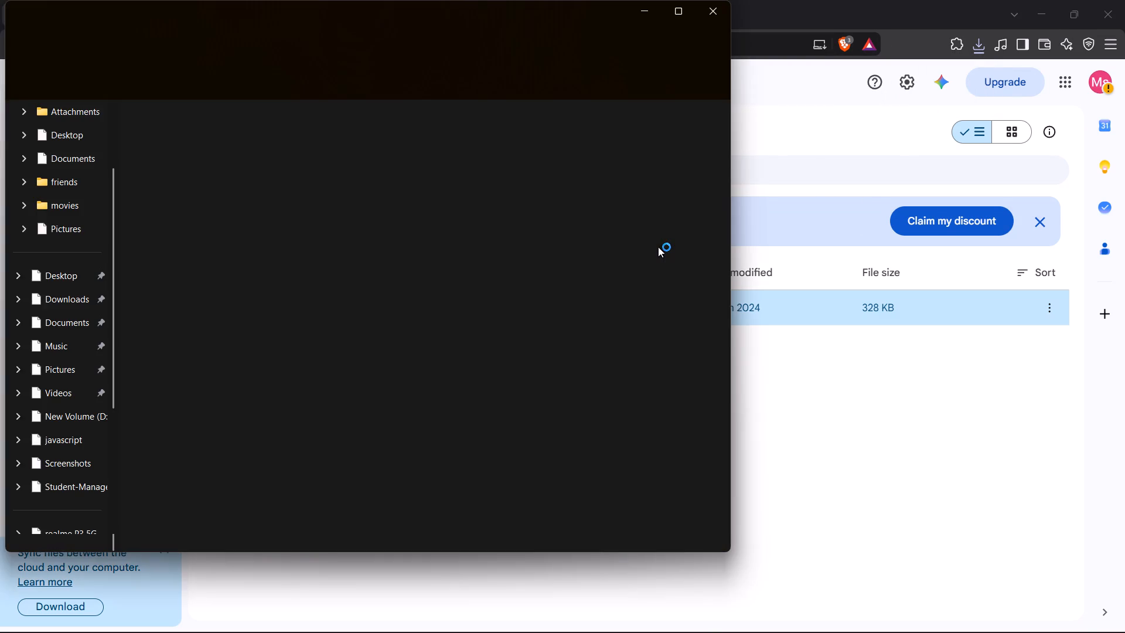
{"action": "double_click", "coordinate": [279, 131]}
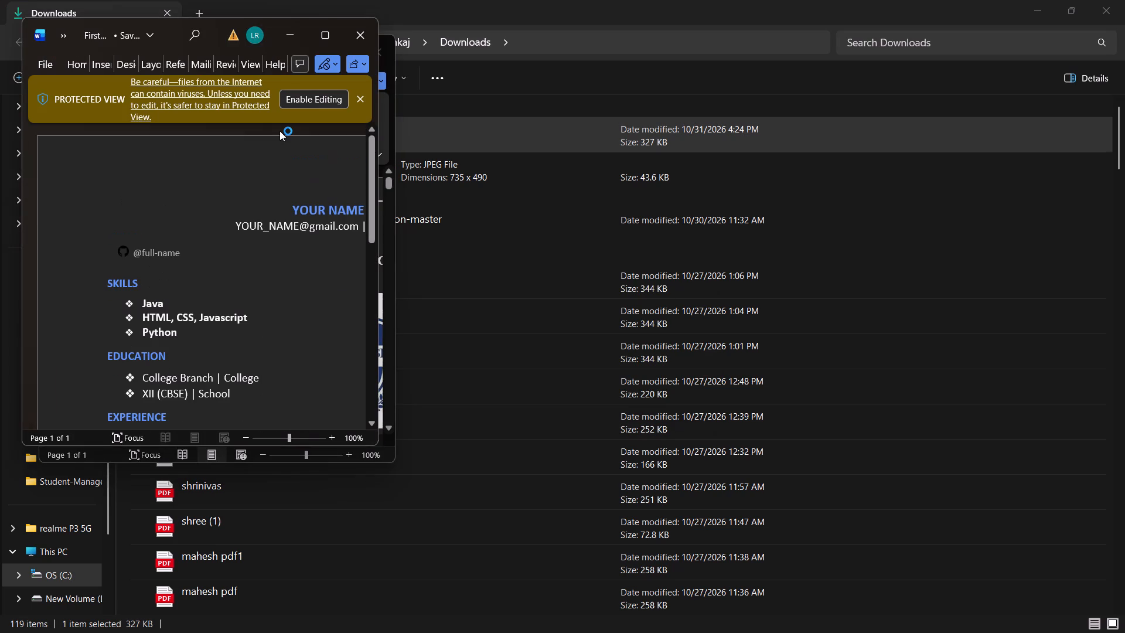
{"action": "left_click", "coordinate": [316, 28]}
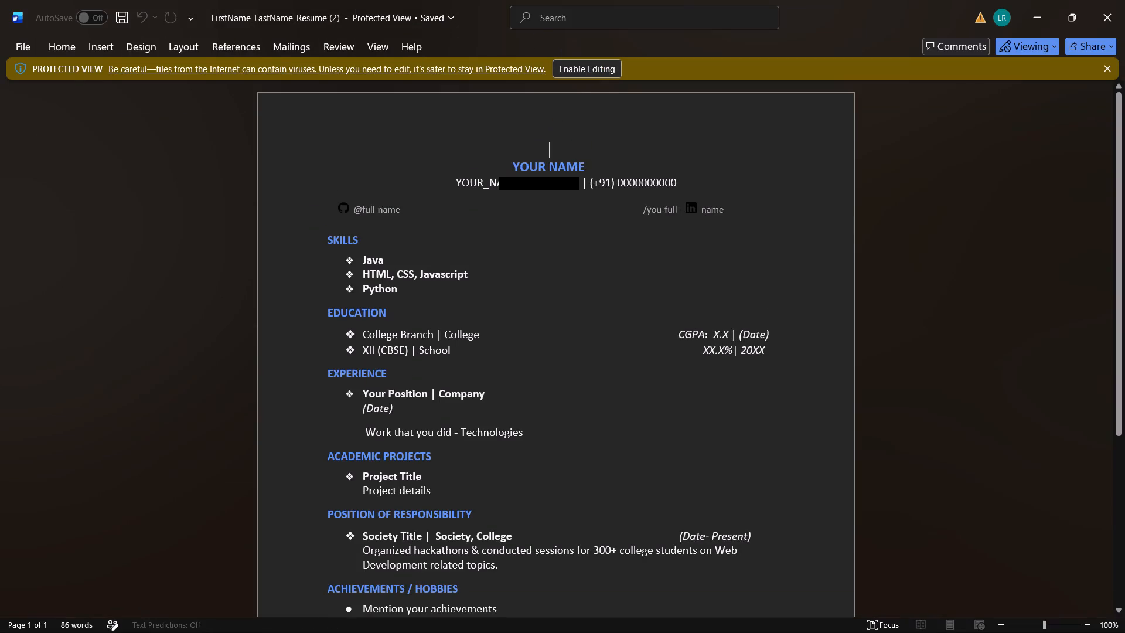
Take the downloaded resume template out of Protected View by enabling editing.
{"action": "left_click", "coordinate": [588, 167]}
{"action": "key", "text": "BackSpace"}
{"action": "key", "text": "BackSpace"}
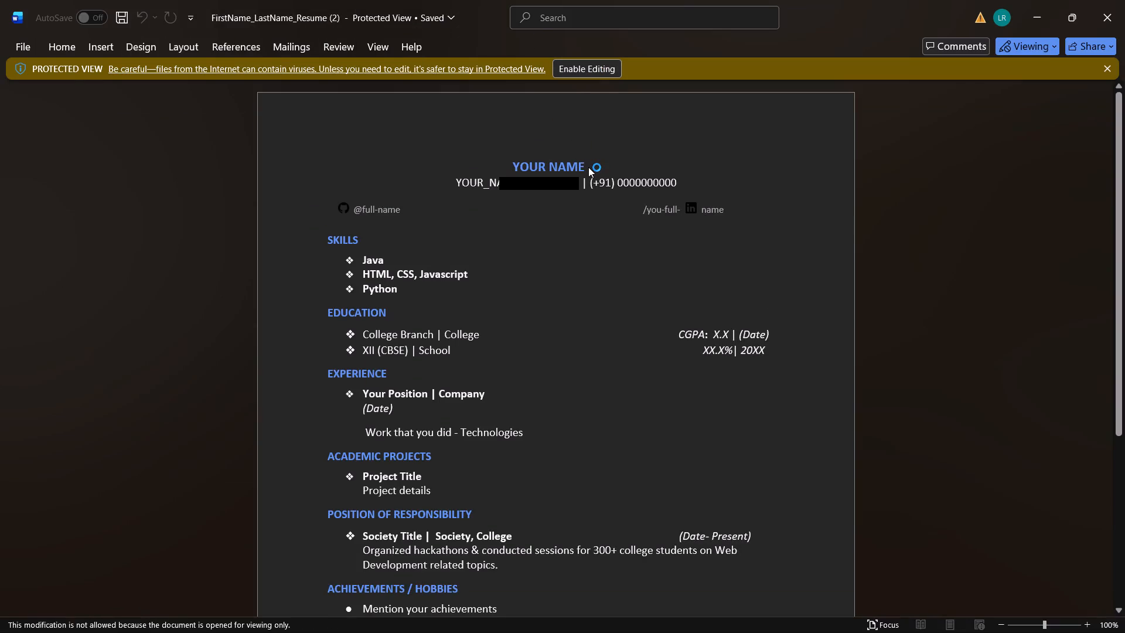
{"action": "left_click", "coordinate": [583, 70]}
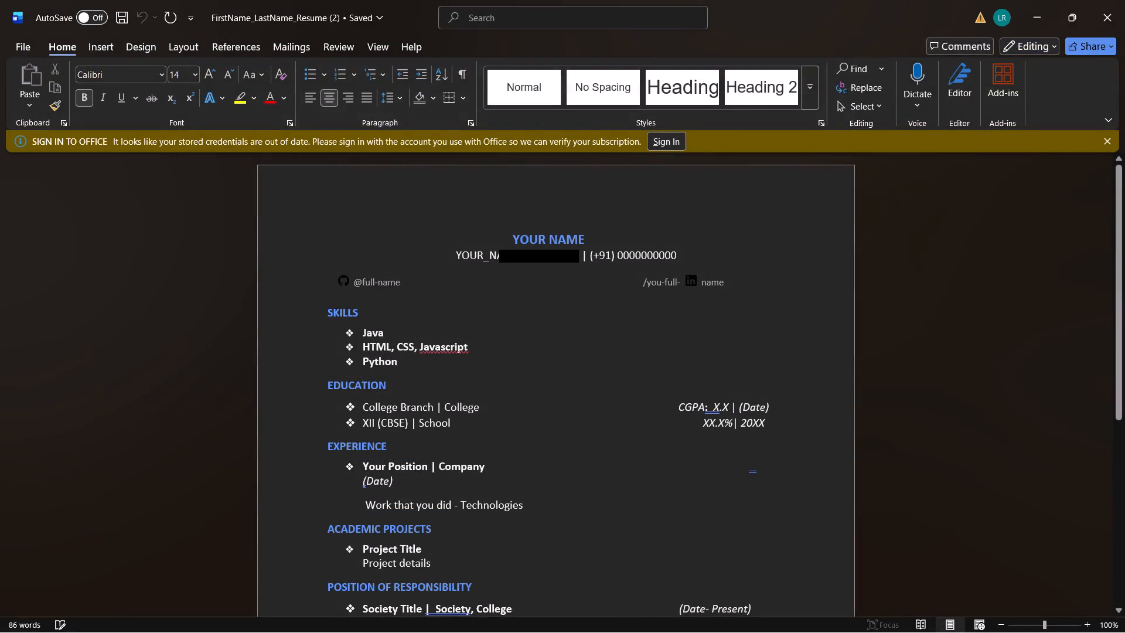
Replace the YOUR NAME placeholder in the resume heading with the candidate's full name.
{"action": "left_click", "coordinate": [592, 237]}
{"action": "key", "text": "BackSpace"}
{"action": "key", "text": "BackSpace"}
{"action": "key", "text": "BackSpace"}
{"action": "key", "text": "BackSpace"}
{"action": "key", "text": "BackSpace"}
{"action": "key", "text": "BackSpace"}
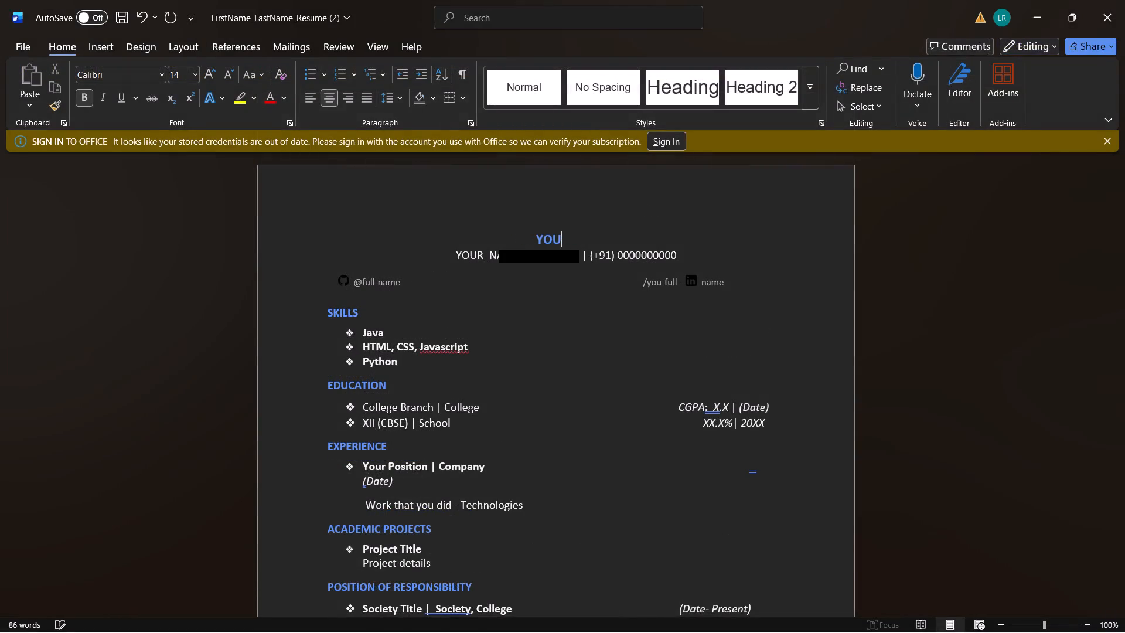
{"action": "key", "text": "BackSpace"}
{"action": "key", "text": "BackSpace"}
{"action": "key", "text": "BackSpace"}
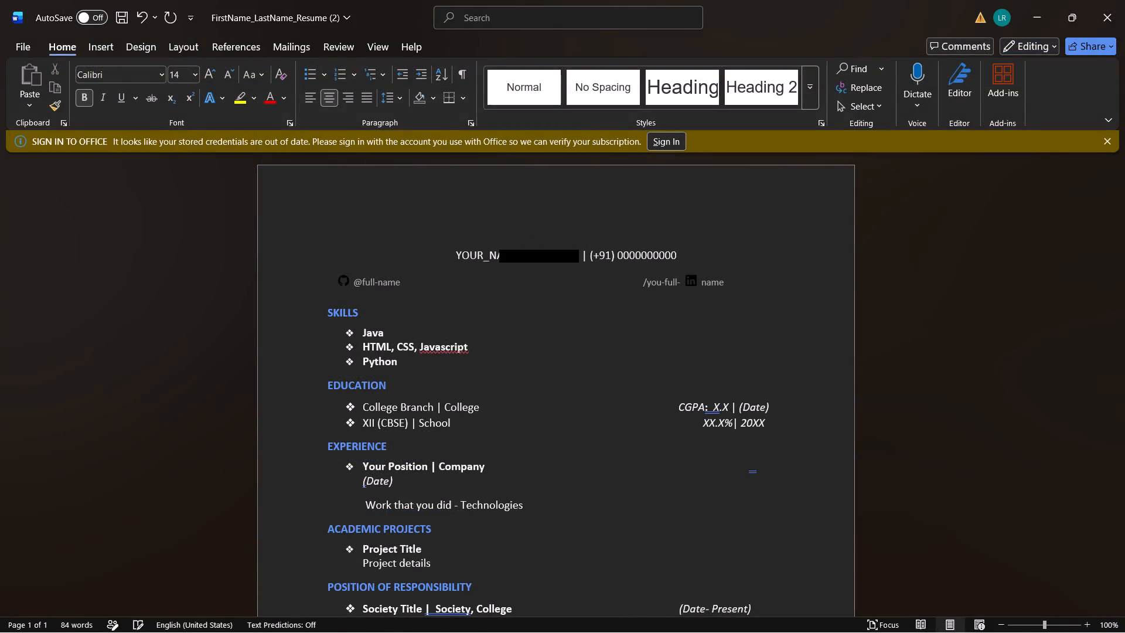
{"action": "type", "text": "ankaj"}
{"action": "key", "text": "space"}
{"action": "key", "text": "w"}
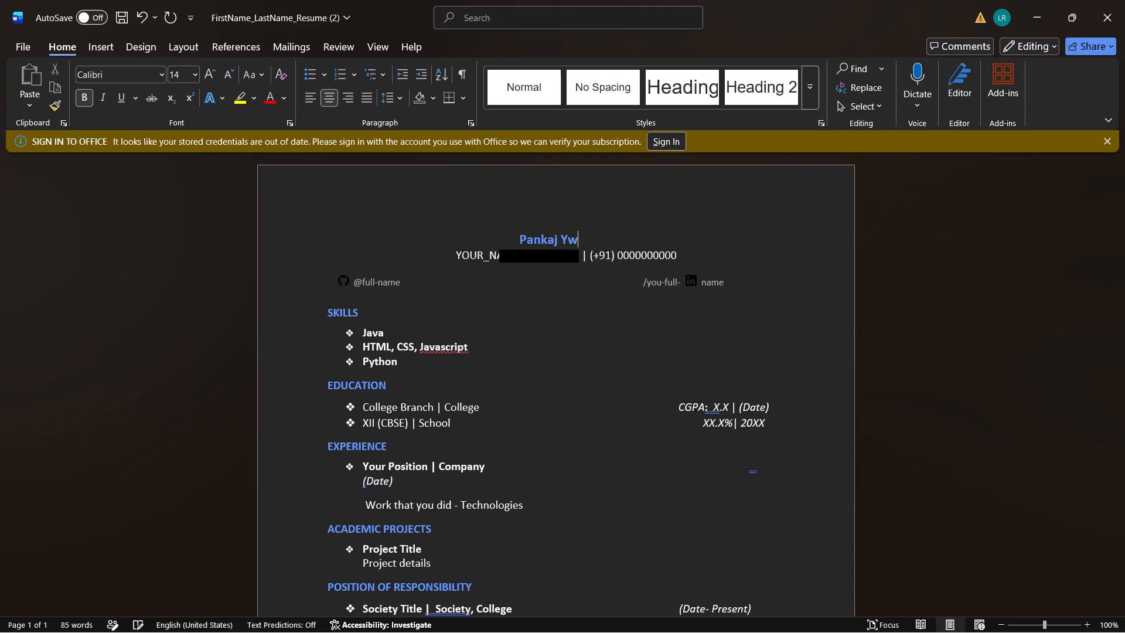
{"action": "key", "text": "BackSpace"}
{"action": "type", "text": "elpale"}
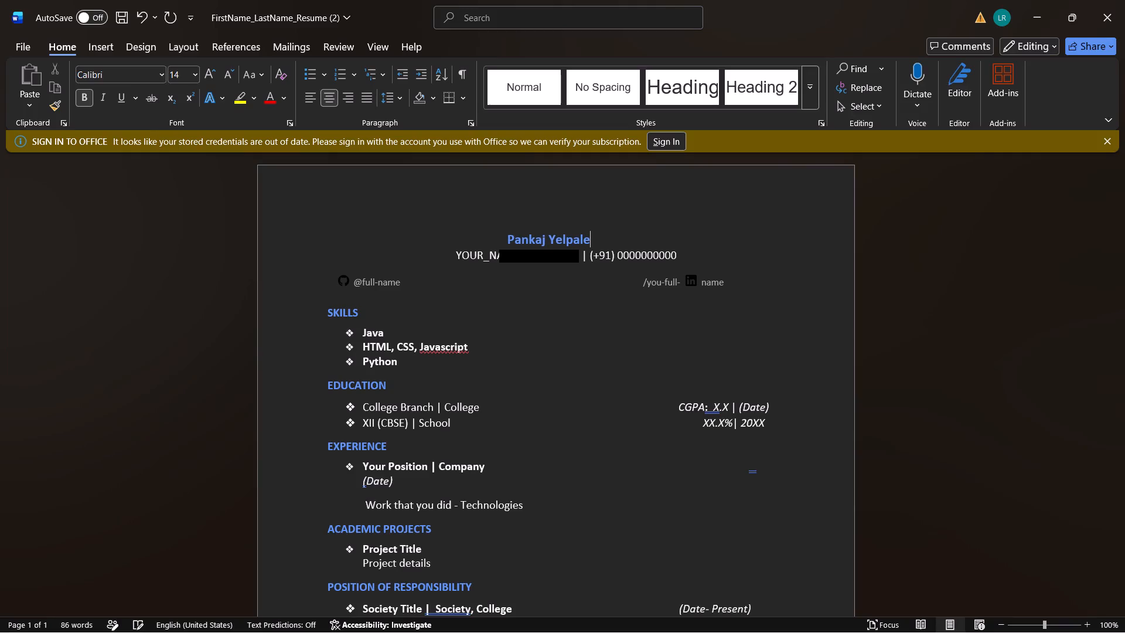
Replace the YOUR_NAME placeholder in the contact line's e-mail address with the candidate's e-mail username.
{"action": "left_click", "coordinate": [520, 258]}
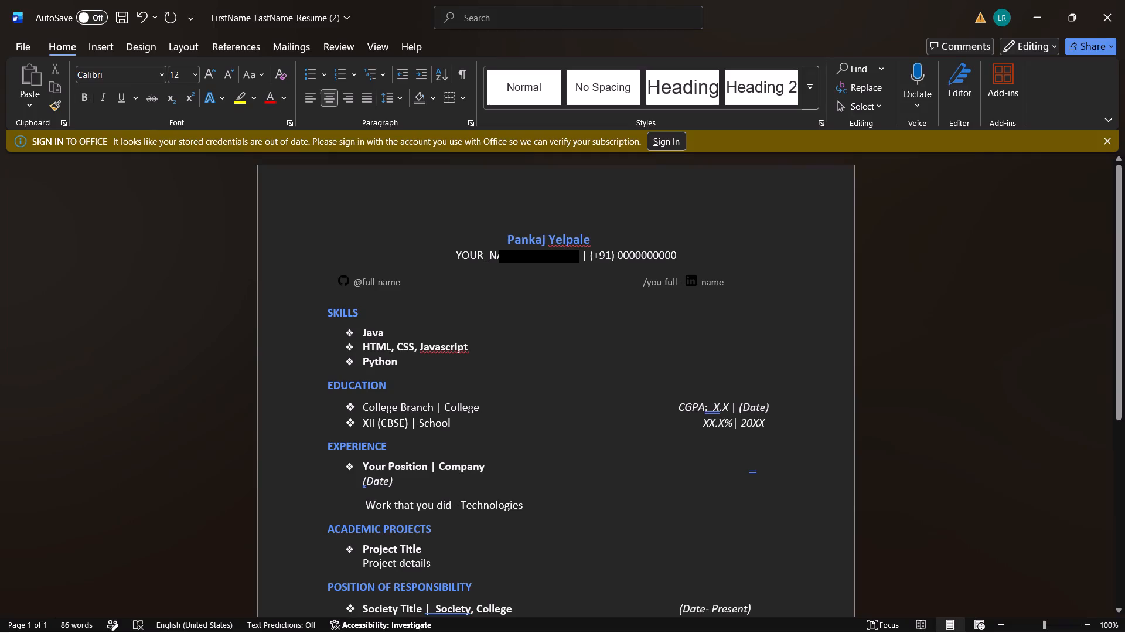
{"action": "key", "text": "BackSpace"}
{"action": "key", "text": "BackSpace"}
{"action": "key", "text": "BackSpace"}
{"action": "key", "text": "BackSpace"}
{"action": "key", "text": "BackSpace"}
{"action": "key", "text": "BackSpace"}
{"action": "key", "text": "BackSpace"}
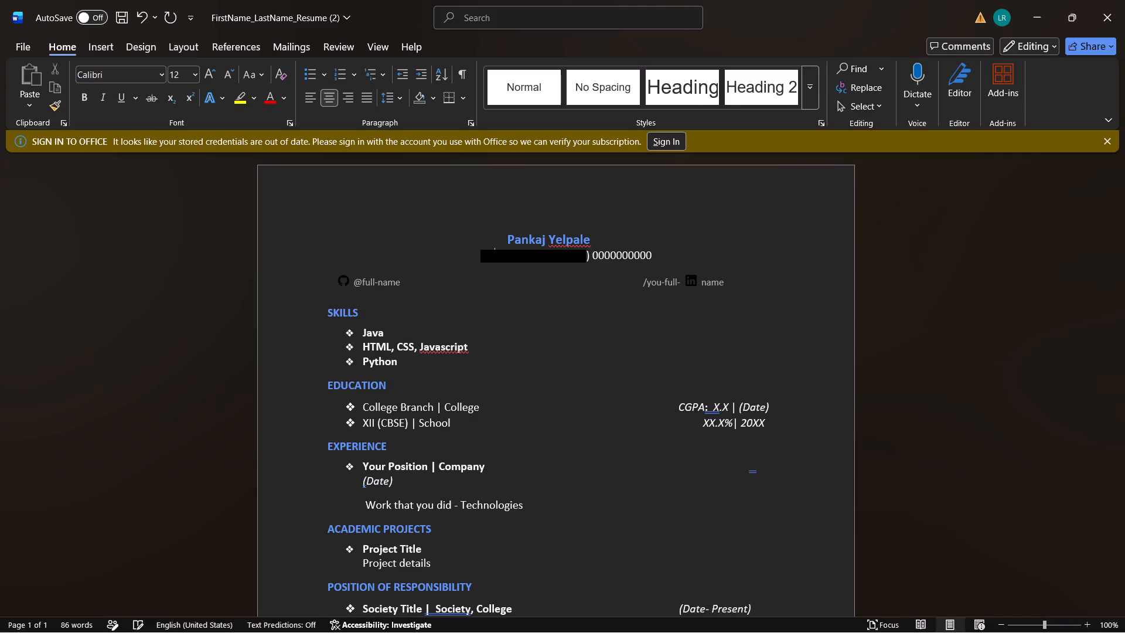
{"action": "key", "text": "BackSpace"}
{"action": "key", "text": "BackSpace"}
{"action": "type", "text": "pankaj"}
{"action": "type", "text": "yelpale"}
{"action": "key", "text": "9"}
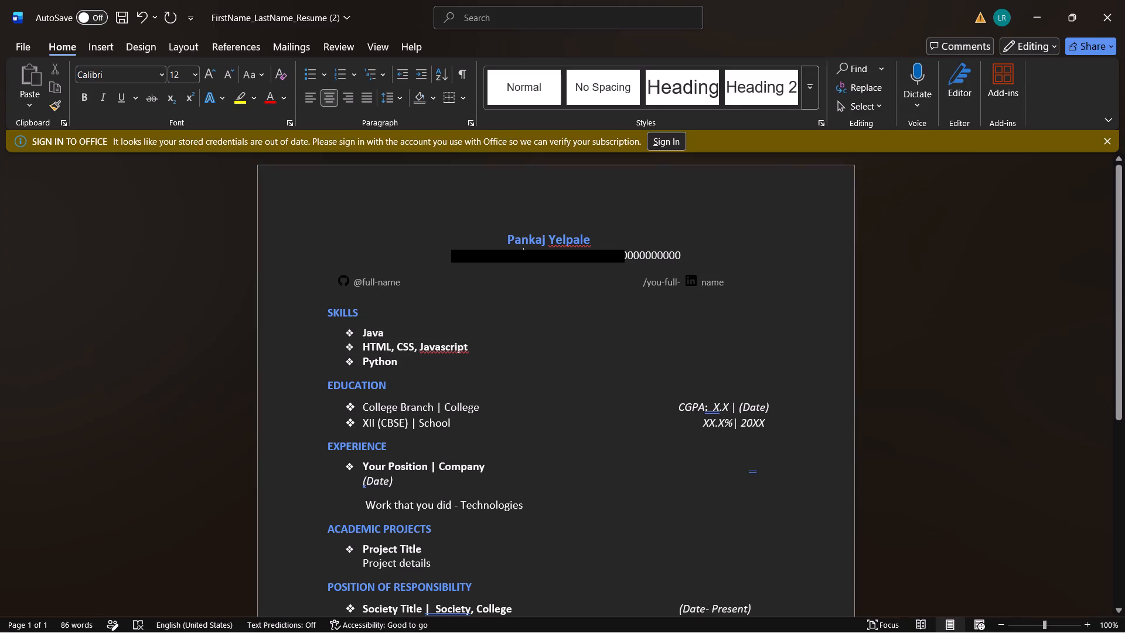
Remove the placeholder digits of the phone number after the country code in the contact line.
{"action": "left_click", "coordinate": [685, 256]}
{"action": "key", "text": "BackSpace"}
{"action": "key", "text": "BackSpace"}
{"action": "key", "text": "BackSpace"}
{"action": "key", "text": "BackSpace"}
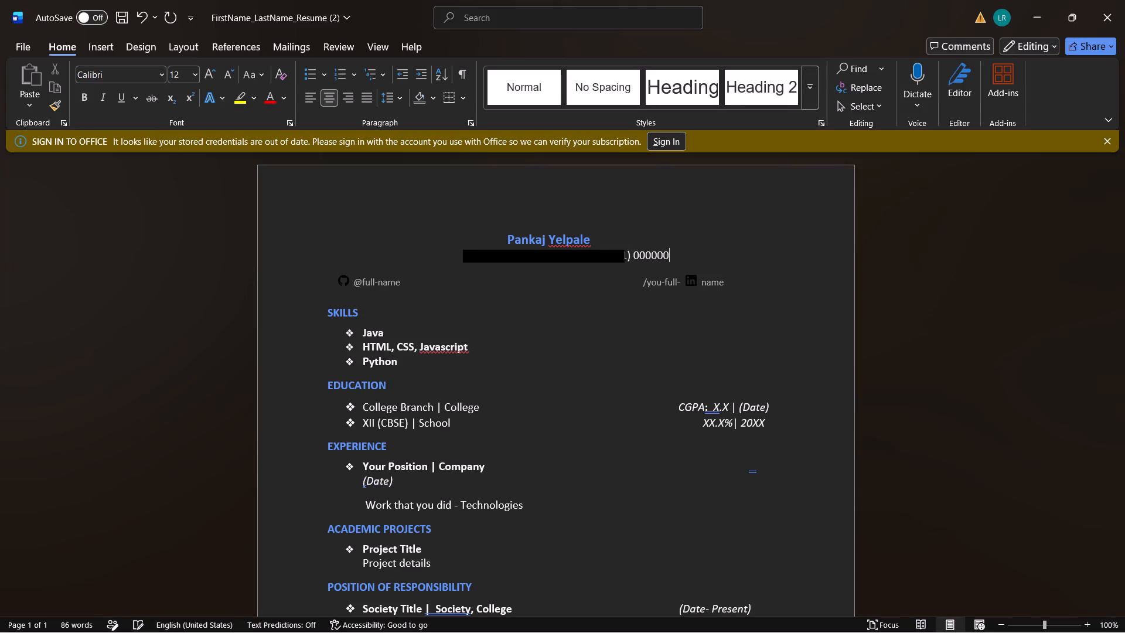
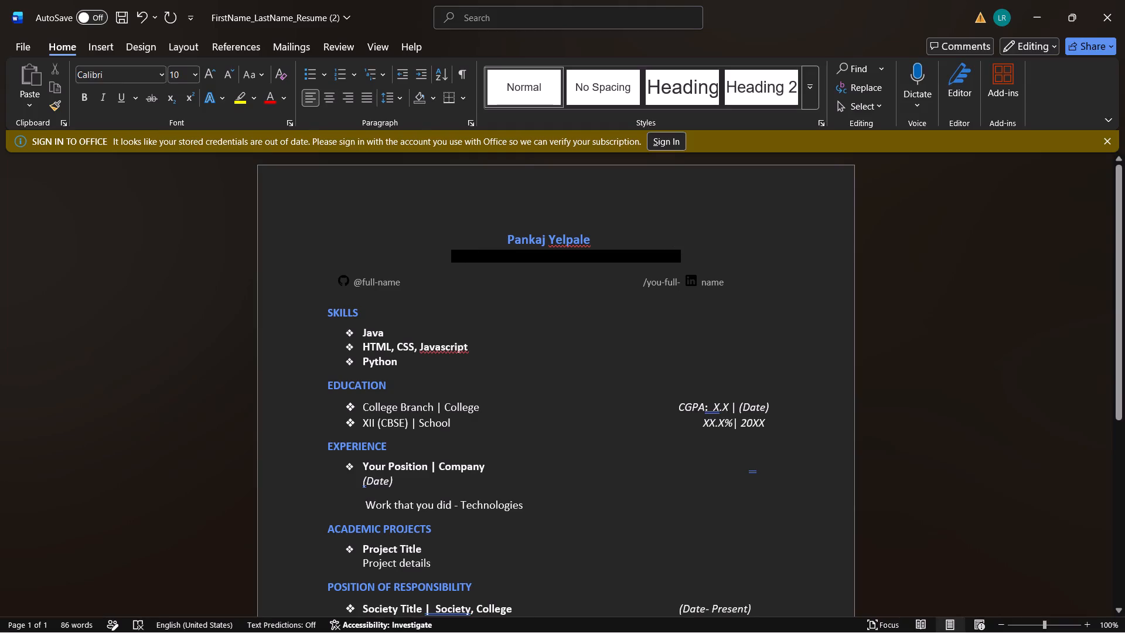
Clear the Python text from the last bullet of the SKILLS list, keeping the empty bullet.
{"action": "left_click", "coordinate": [399, 361]}
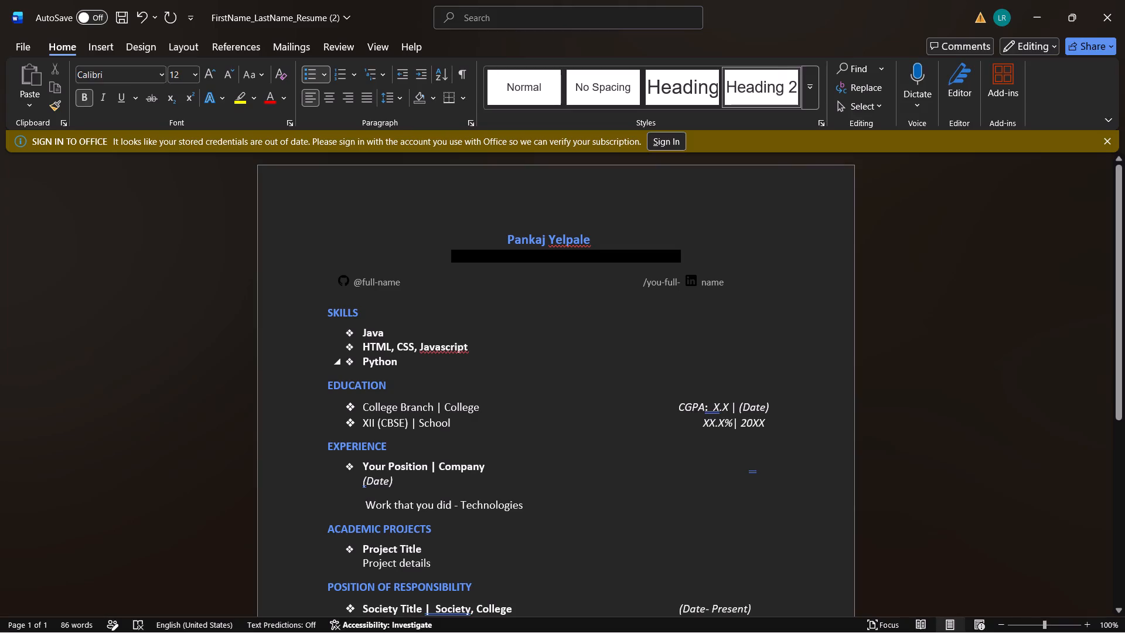
{"action": "key", "text": "BackSpace"}
{"action": "key", "text": "BackSpace"}
{"action": "key", "text": "BackSpace"}
{"action": "key", "text": "BackSpace"}
{"action": "key", "text": "BackSpace"}
{"action": "key", "text": "BackSpace"}
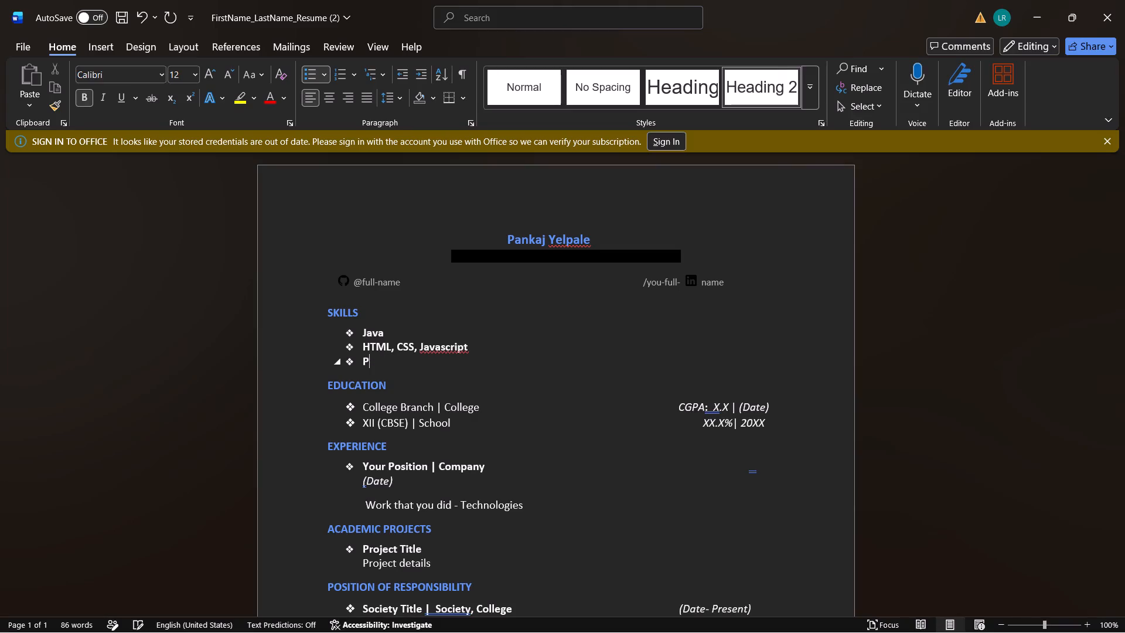
{"action": "key", "text": "BackSpace"}
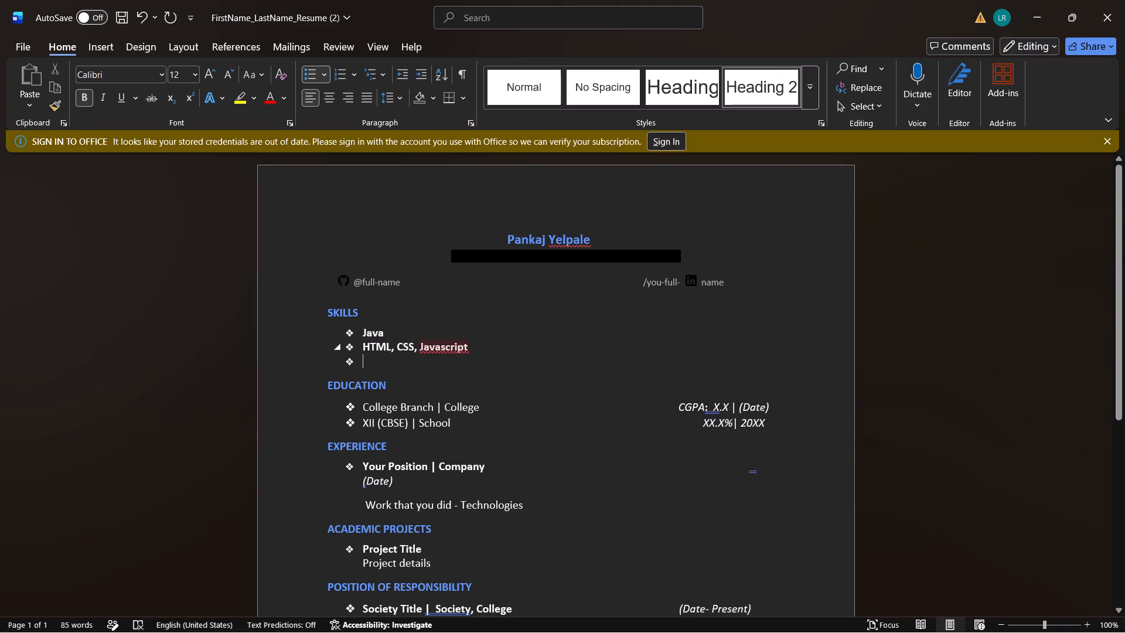
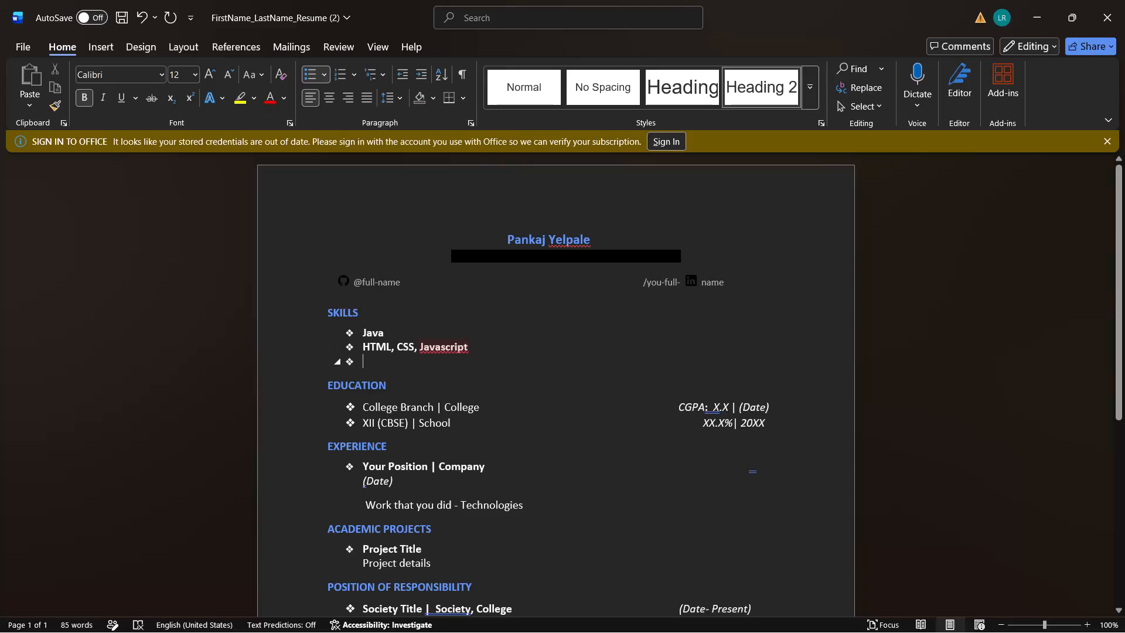
Enter SQL as the text of the empty last bullet in the SKILLS list.
{"action": "key", "text": "s"}
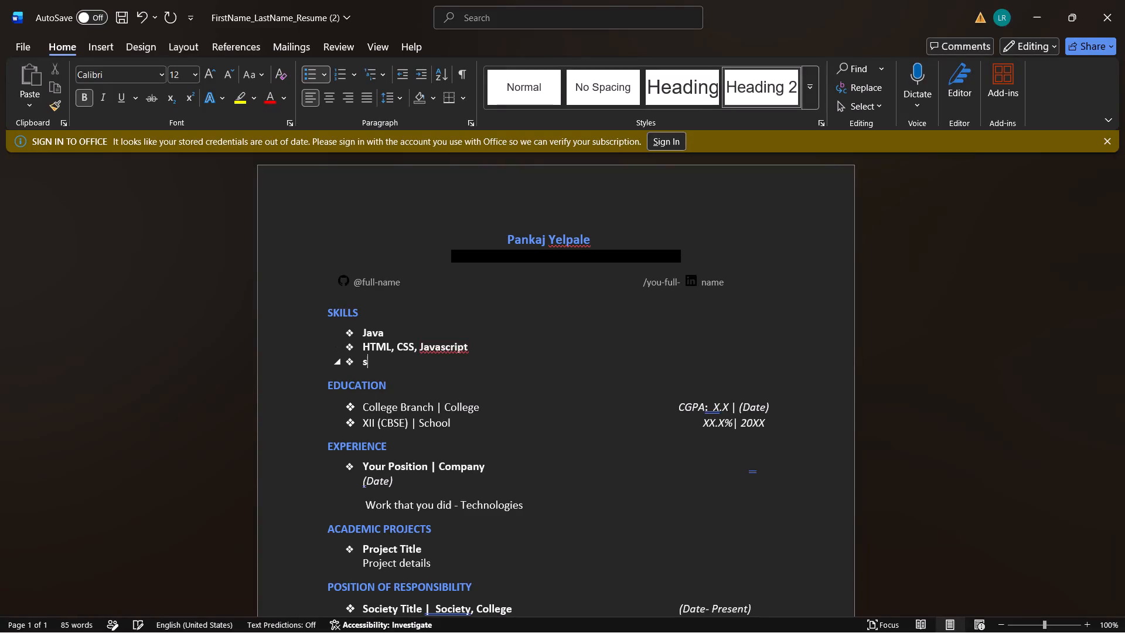
{"action": "key", "text": "BackSpace"}
{"action": "type", "text": "SQL"}
Replace the College Branch placeholder in the first EDUCATION bullet with CSE.
{"action": "left_click", "coordinate": [435, 407]}
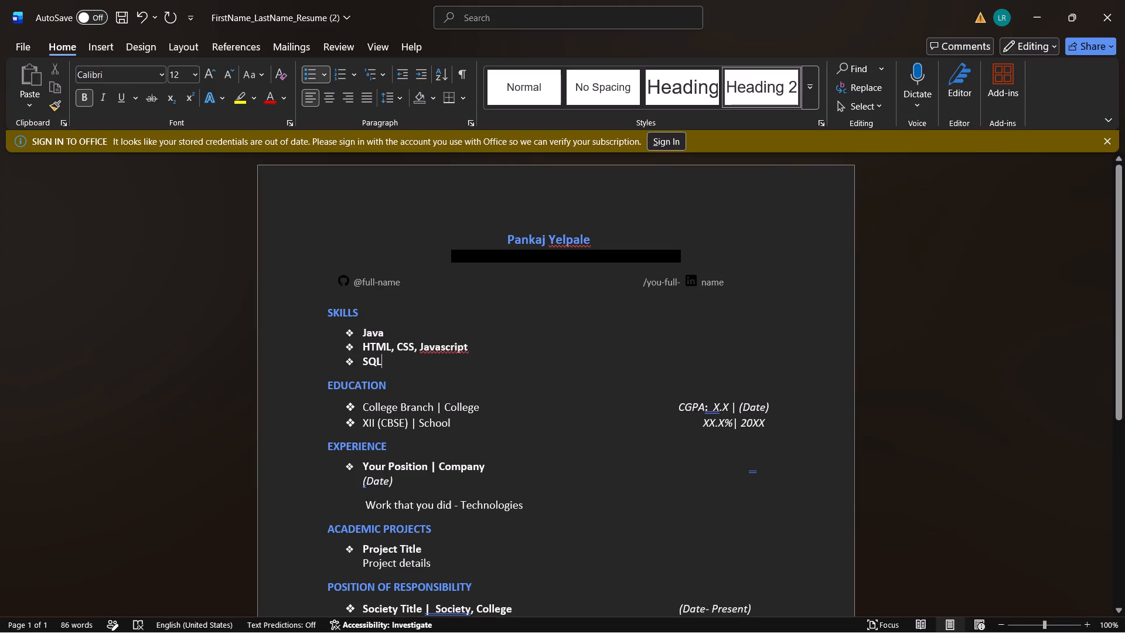
{"action": "key", "text": "BackSpace"}
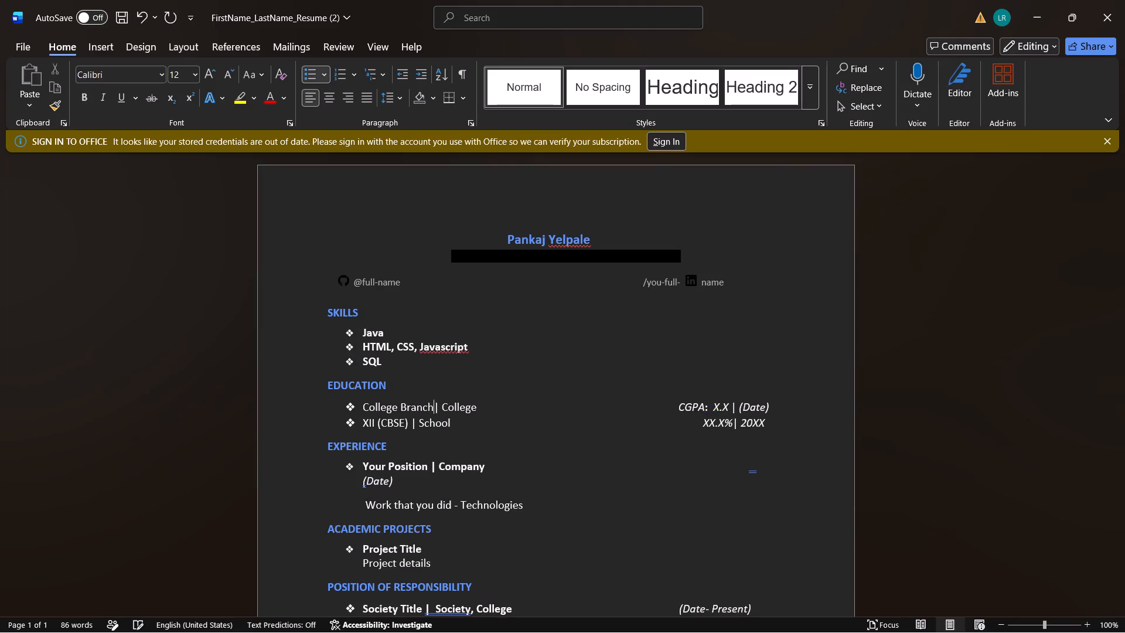
{"action": "key", "text": "BackSpace"}
{"action": "key", "text": "BackSpace"}
{"action": "key", "text": "BackSpace"}
{"action": "key", "text": "BackSpace"}
{"action": "key", "text": "BackSpace"}
{"action": "key", "text": "BackSpace"}
{"action": "key", "text": "BackSpace"}
{"action": "key", "text": "BackSpace"}
{"action": "key", "text": "BackSpace"}
{"action": "key", "text": "BackSpace"}
{"action": "key", "text": "BackSpace"}
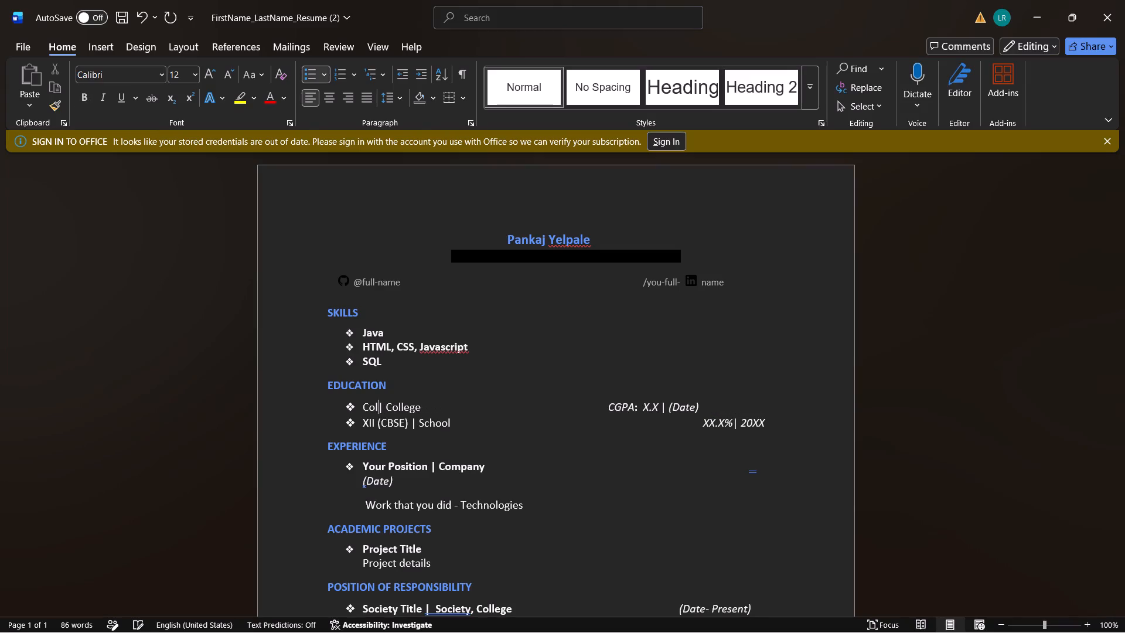
{"action": "key", "text": "BackSpace"}
{"action": "key", "text": "BackSpace"}
{"action": "key", "text": "BackSpace"}
{"action": "type", "text": "CSE"}
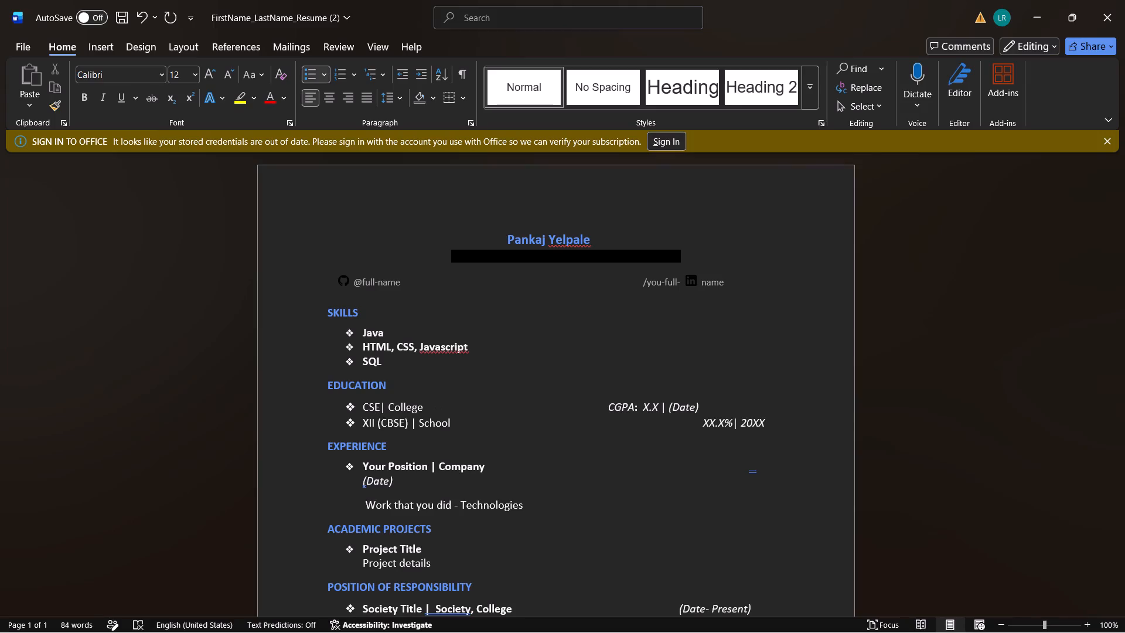
Replace the College placeholder after CSE in the first EDUCATION bullet with JSPM UNIVERSITY.
{"action": "left_click", "coordinate": [438, 407]}
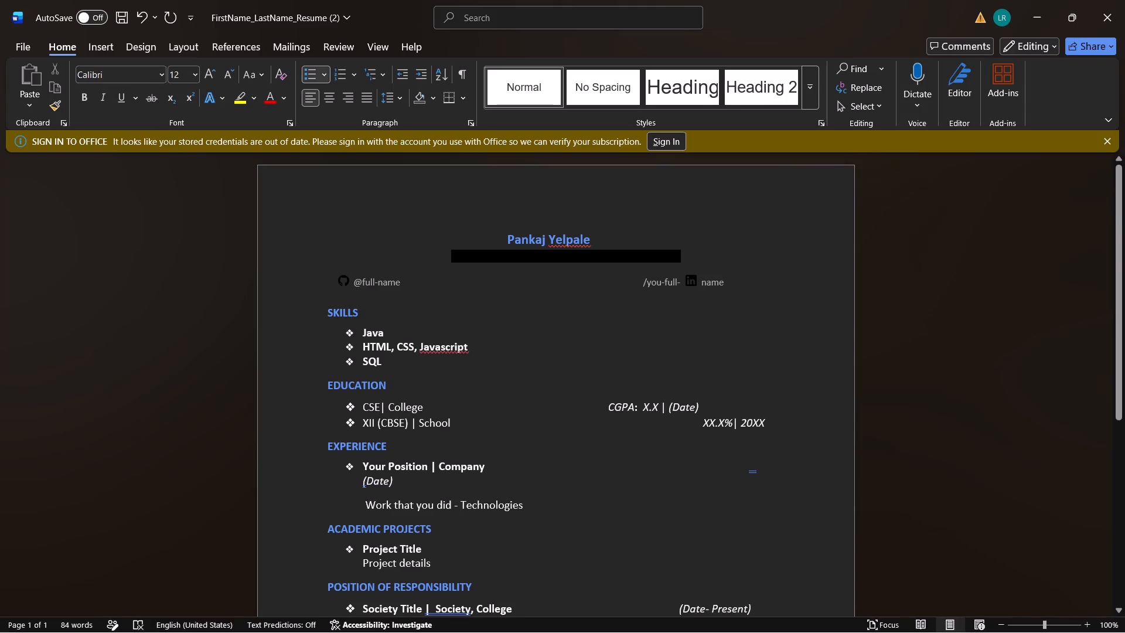
{"action": "key", "text": "BackSpace"}
{"action": "key", "text": "BackSpace"}
{"action": "key", "text": "BackSpace"}
{"action": "key", "text": "BackSpace"}
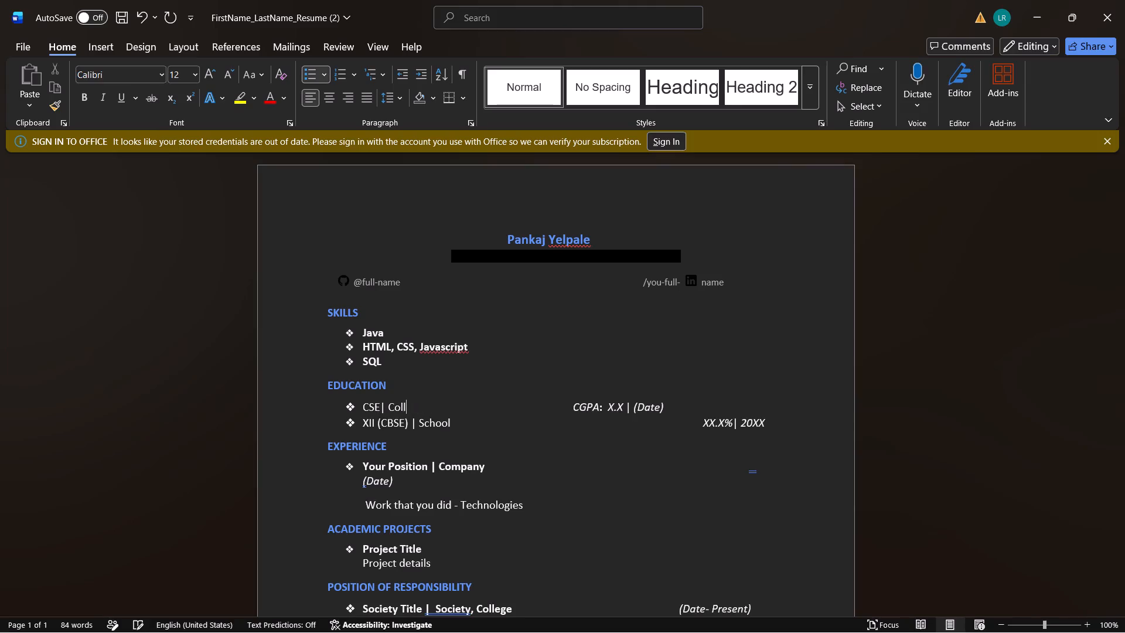
{"action": "key", "text": "BackSpace"}
{"action": "key", "text": "BackSpace"}
{"action": "key", "text": "BackSpace"}
{"action": "key", "text": "BackSpace"}
{"action": "key", "text": "j"}
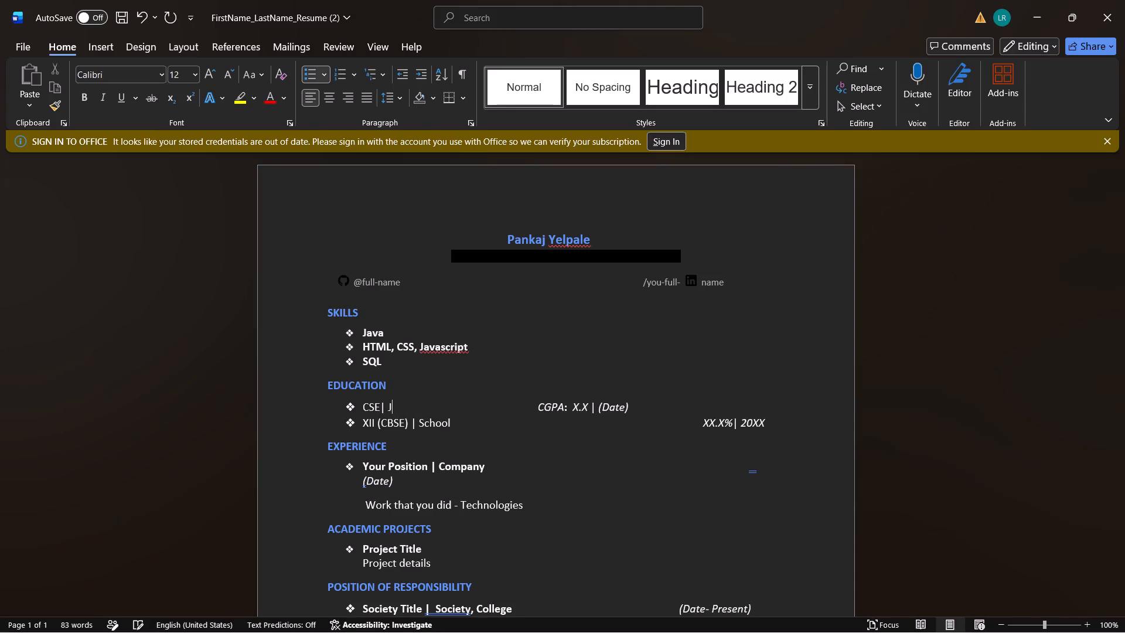
{"action": "key", "text": "s"}
{"action": "type", "text": "pm"}
{"action": "key", "text": "space"}
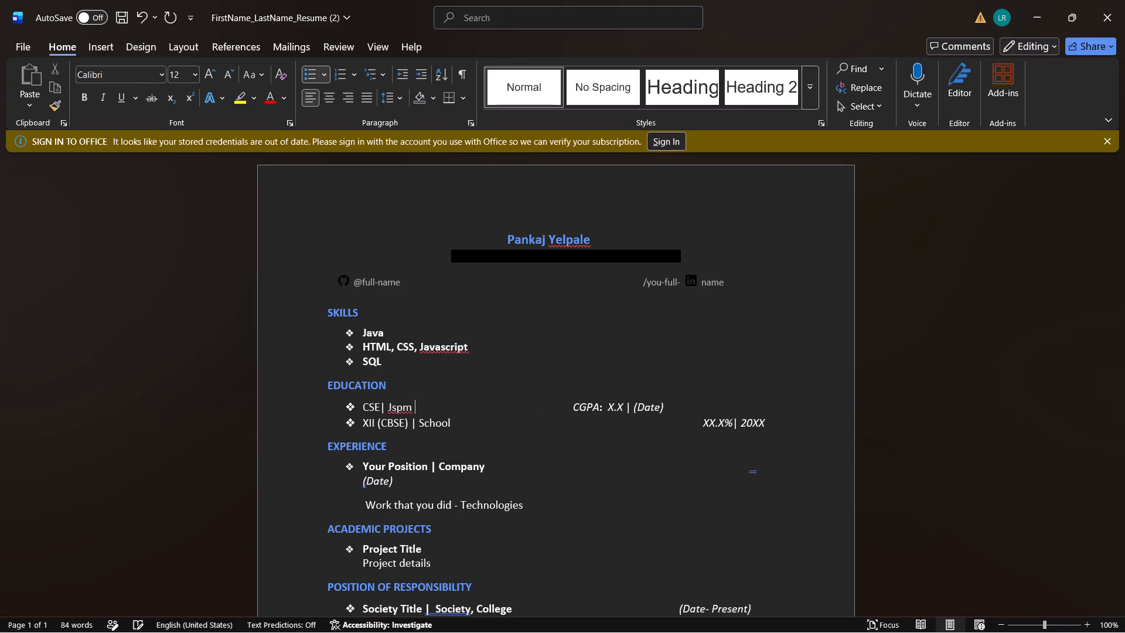
{"action": "key", "text": "BackSpace"}
{"action": "key", "text": "BackSpace"}
{"action": "key", "text": "BackSpace"}
{"action": "key", "text": "BackSpace"}
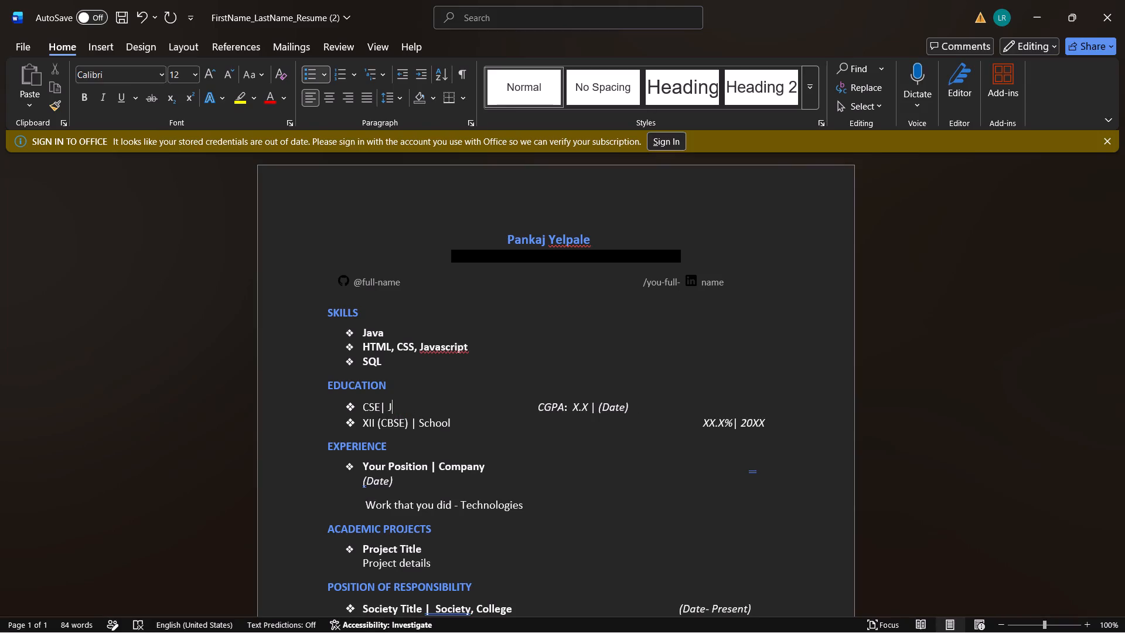
{"action": "type", "text": "SPM"}
{"action": "key", "text": "space"}
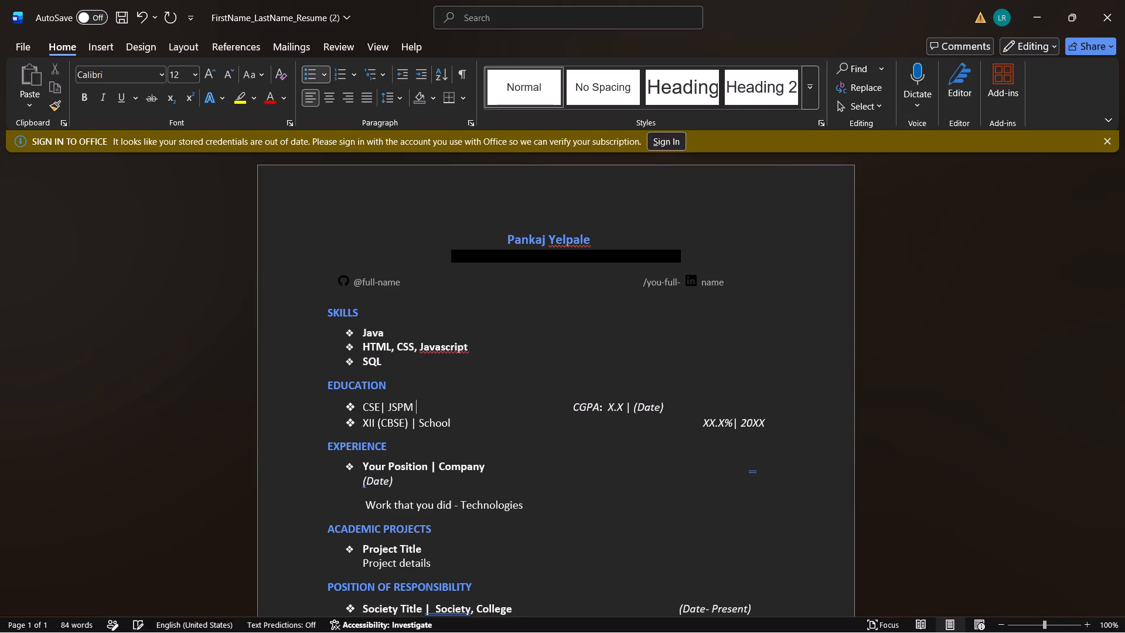
{"action": "key", "text": "BackSpace"}
{"action": "type", "text": "ni"}
{"action": "key", "text": "BackSpace"}
{"action": "key", "text": "BackSpace"}
{"action": "type", "text": "NIVE"}
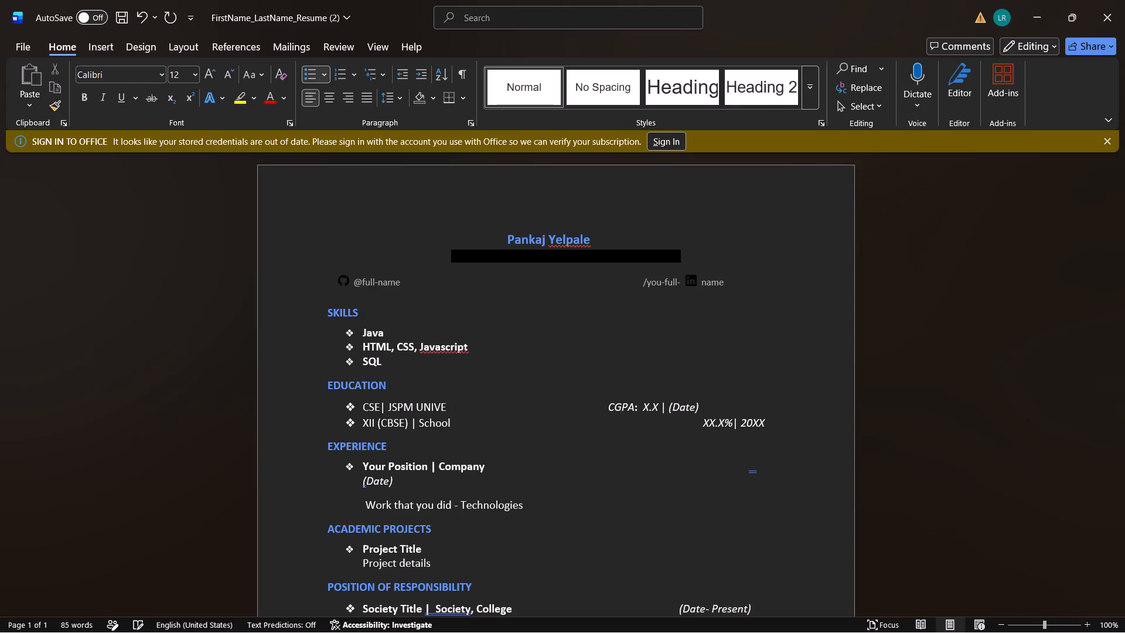
{"action": "type", "text": "RSITY"}
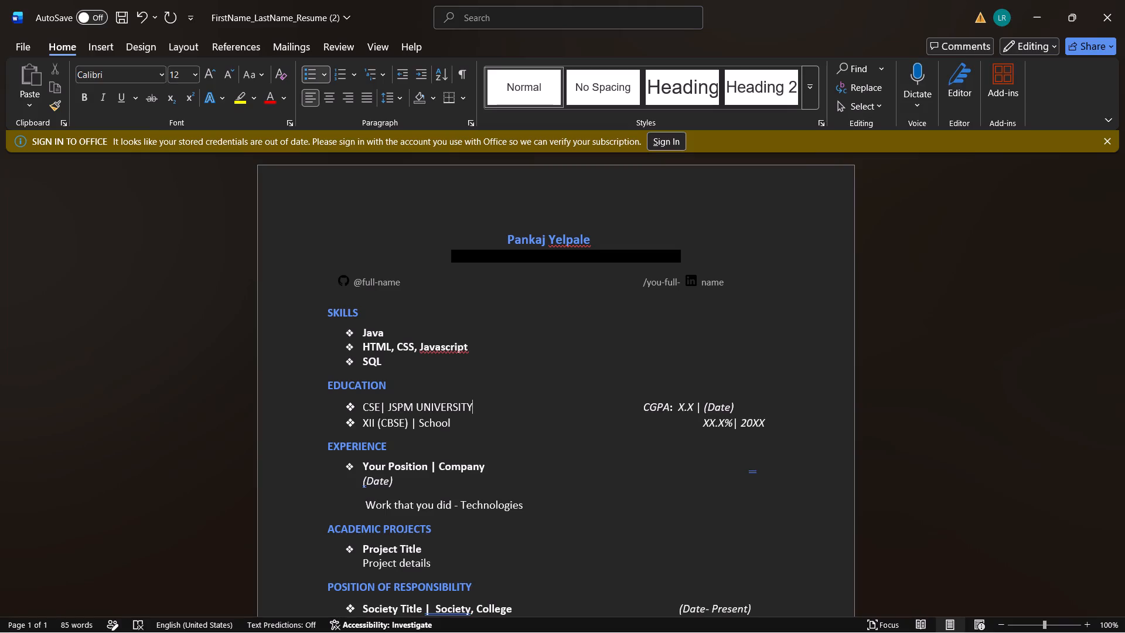
Add the label "Programming Language: " in front of Java in the first SKILLS bullet.
{"action": "left_click", "coordinate": [361, 331]}
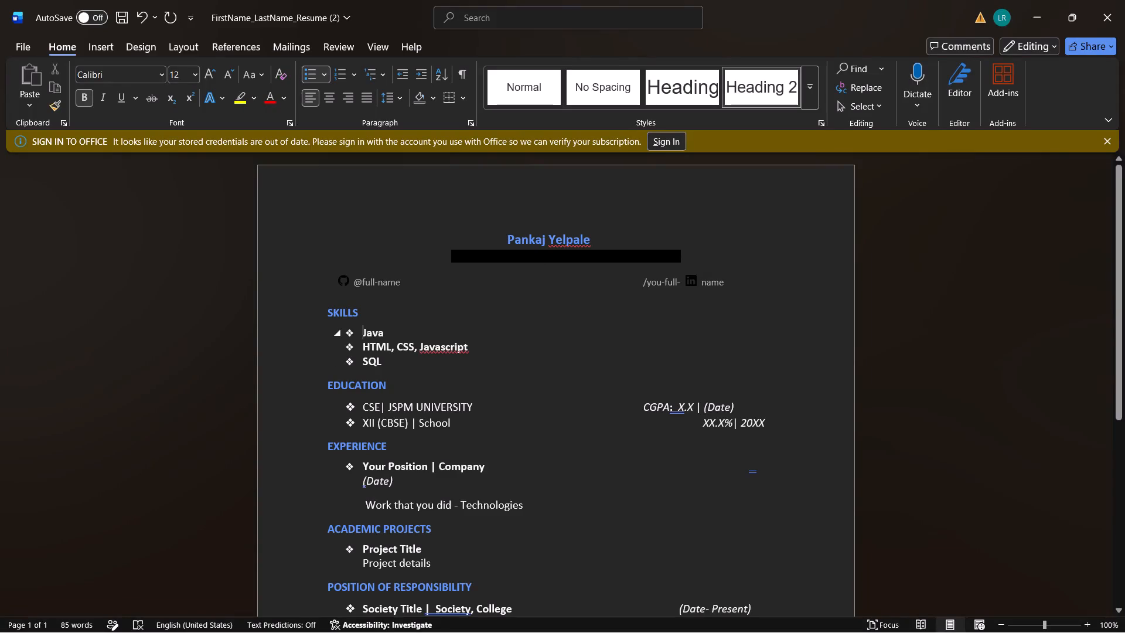
{"action": "key", "text": "p"}
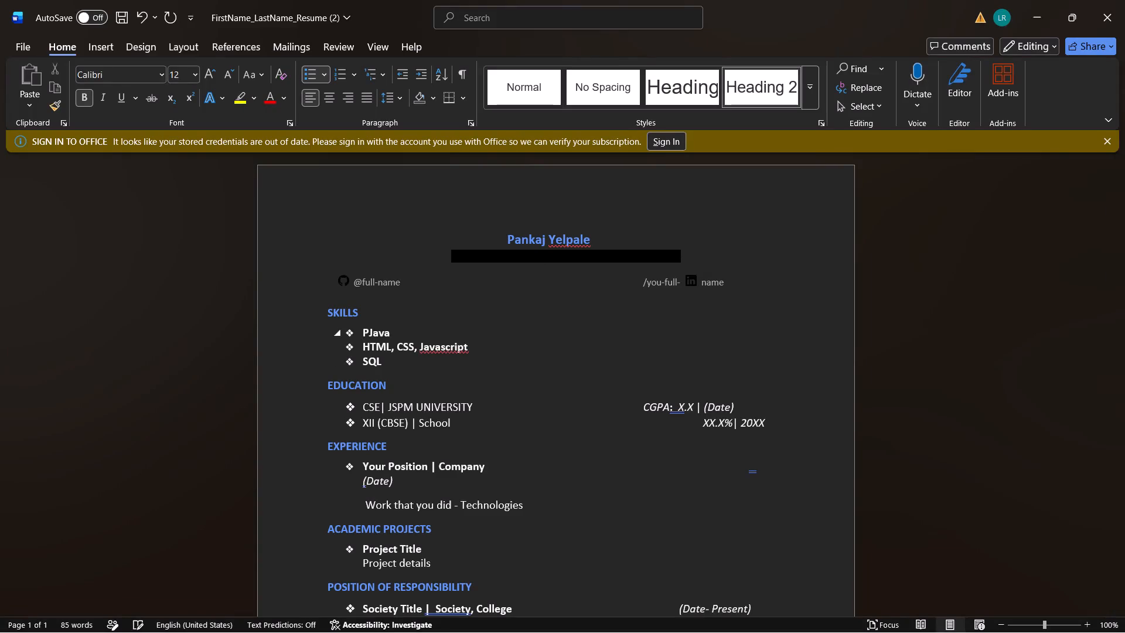
{"action": "type", "text": "ro"}
{"action": "key", "text": "m"}
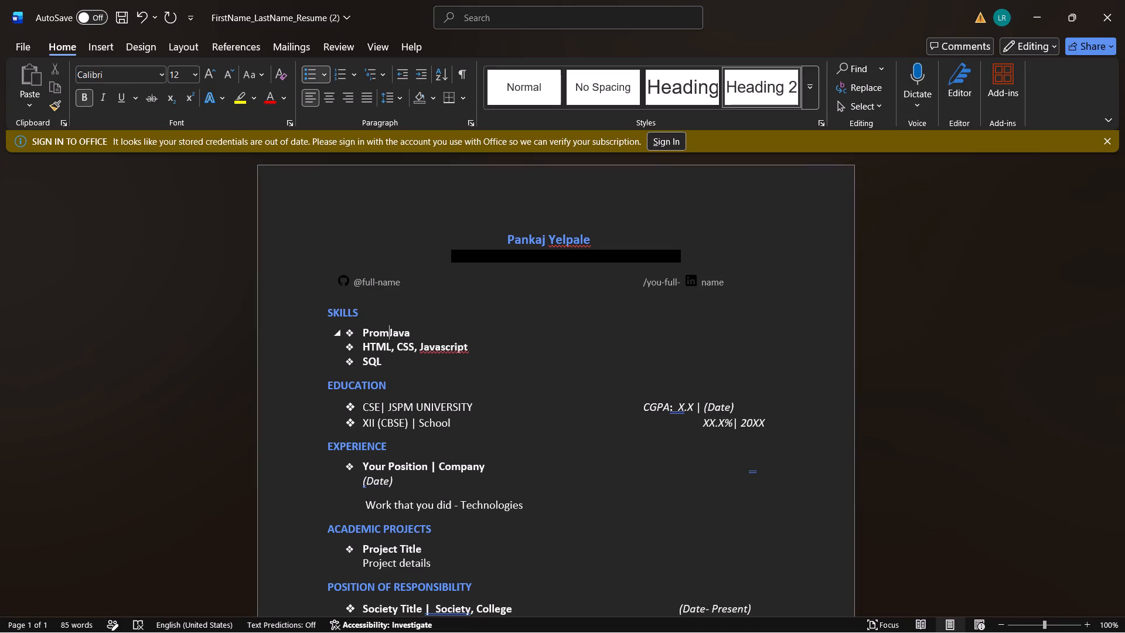
{"action": "key", "text": "BackSpace"}
{"action": "key", "text": "g"}
{"action": "type", "text": "ra"}
{"action": "type", "text": "mm"}
{"action": "type", "text": "ing"}
{"action": "key", "text": "space"}
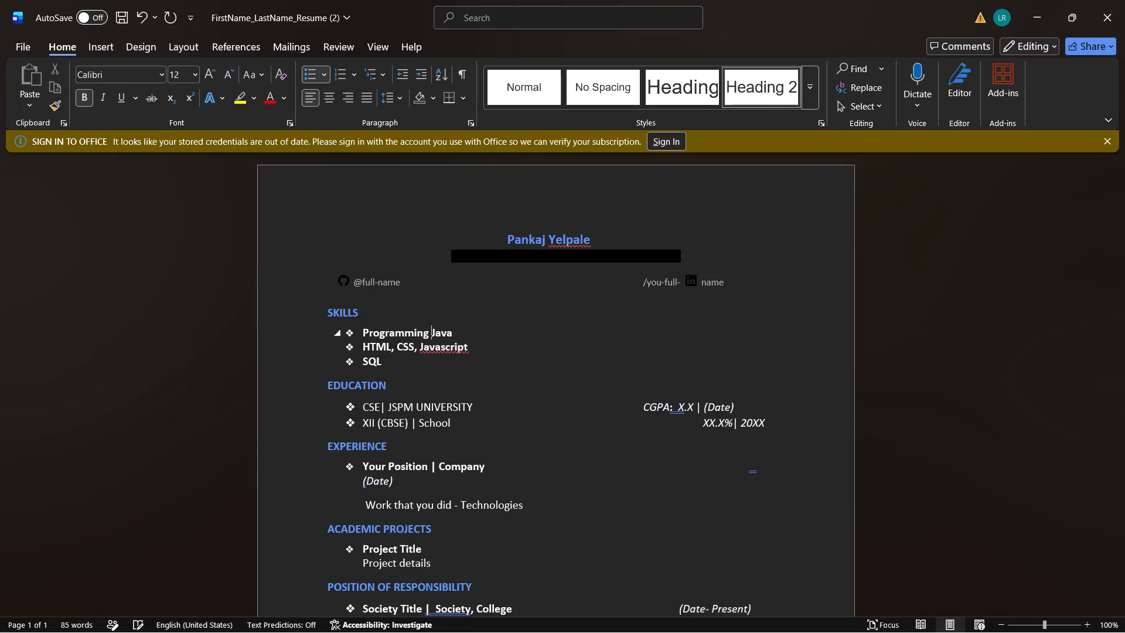
{"action": "type", "text": "an"}
{"action": "type", "text": "gua"}
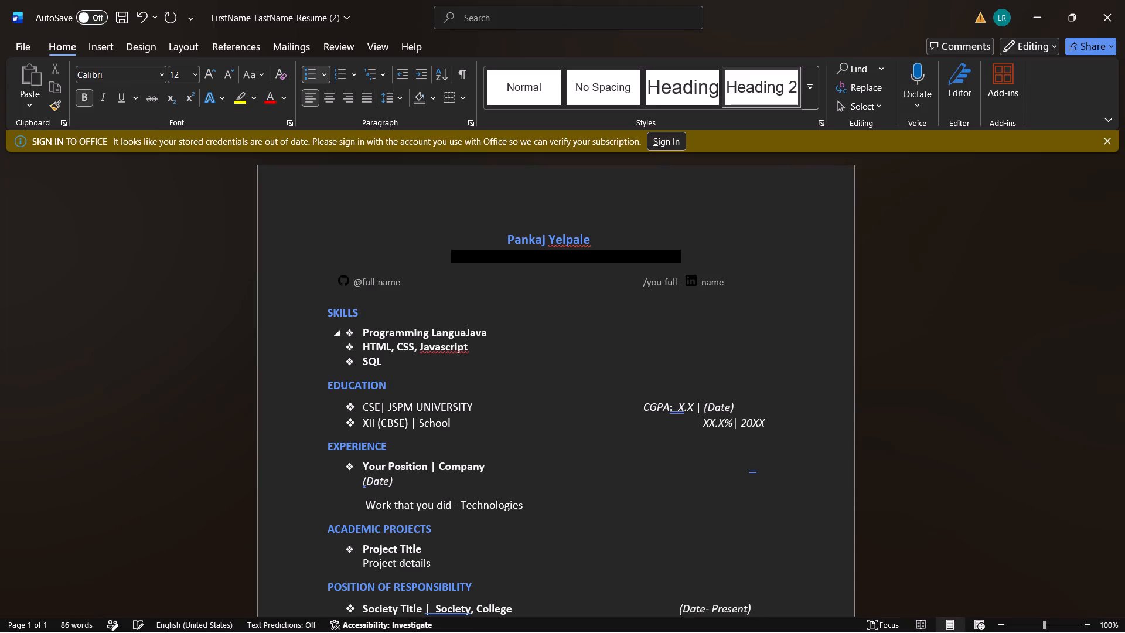
{"action": "type", "text": "ge"}
{"action": "key", "text": "shift+colon"}
{"action": "key", "text": "space"}
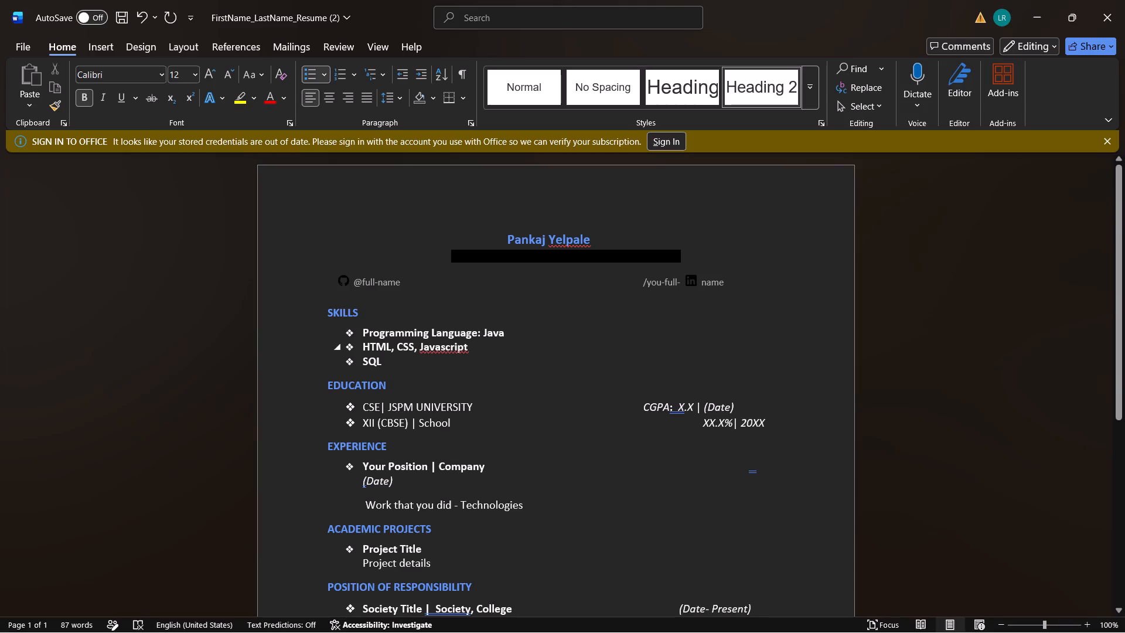
Add the label "Web Technologies: " in front of HTML, CSS, Javascript in the second SKILLS bullet.
{"action": "left_click", "coordinate": [359, 345]}
{"action": "key", "text": "space"}
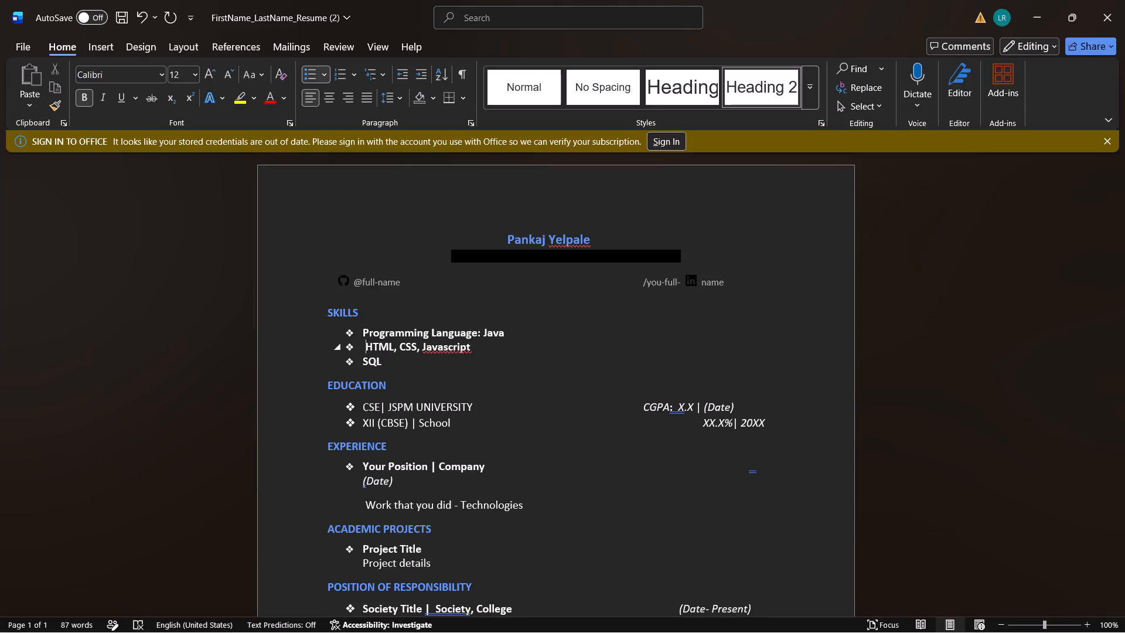
{"action": "key", "text": "BackSpace"}
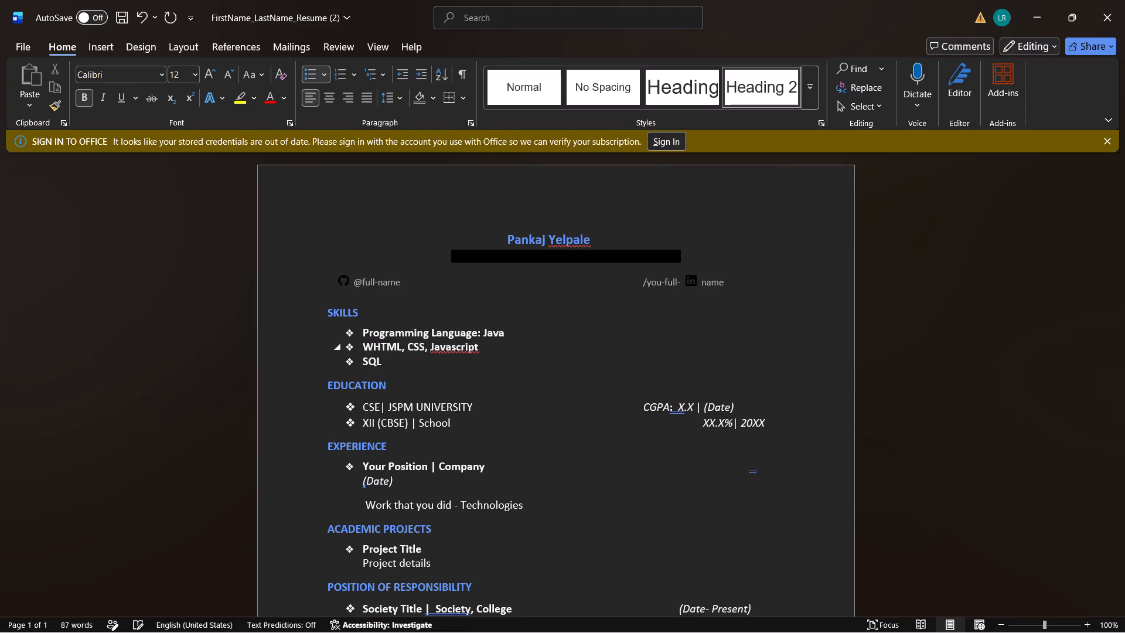
{"action": "type", "text": "eb"}
{"action": "key", "text": "space"}
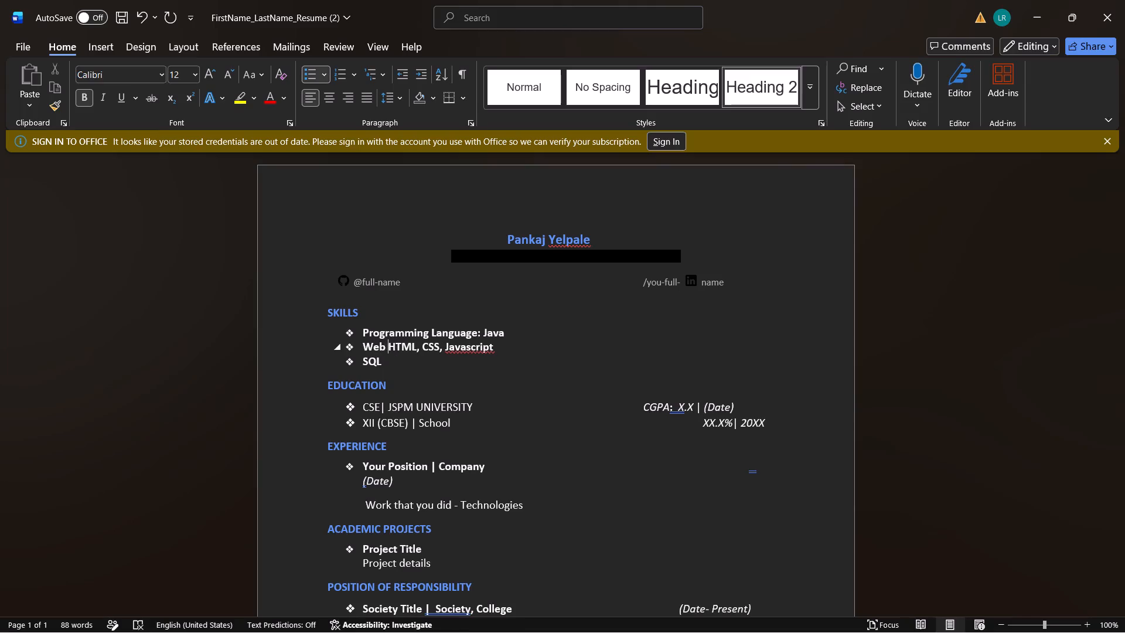
{"action": "key", "text": "t"}
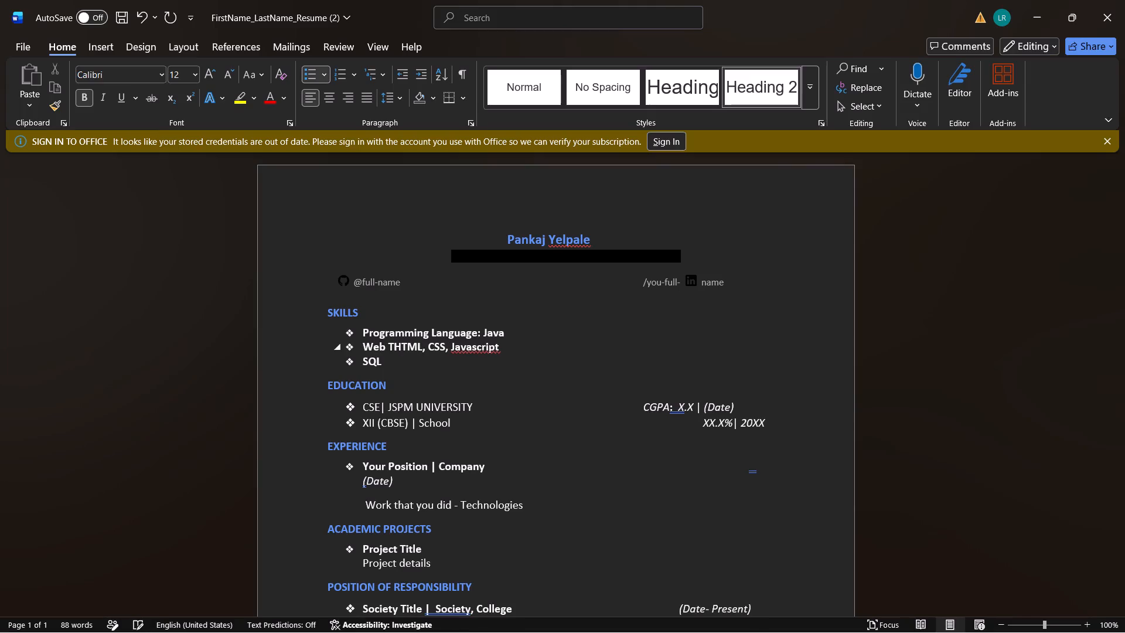
{"action": "key", "text": "e"}
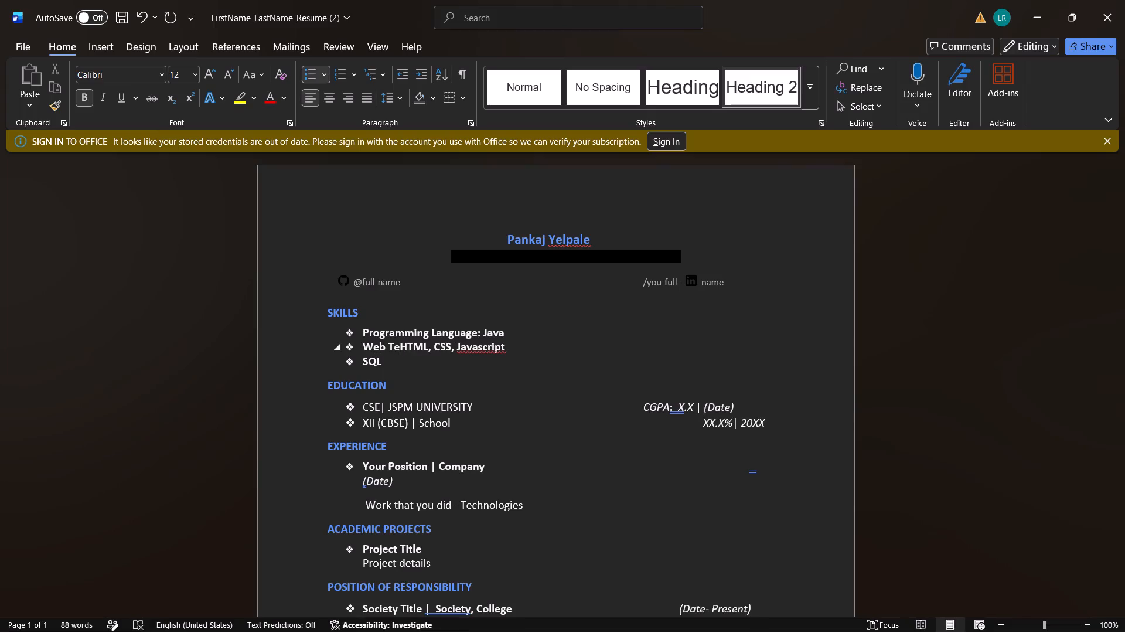
{"action": "type", "text": "ch"}
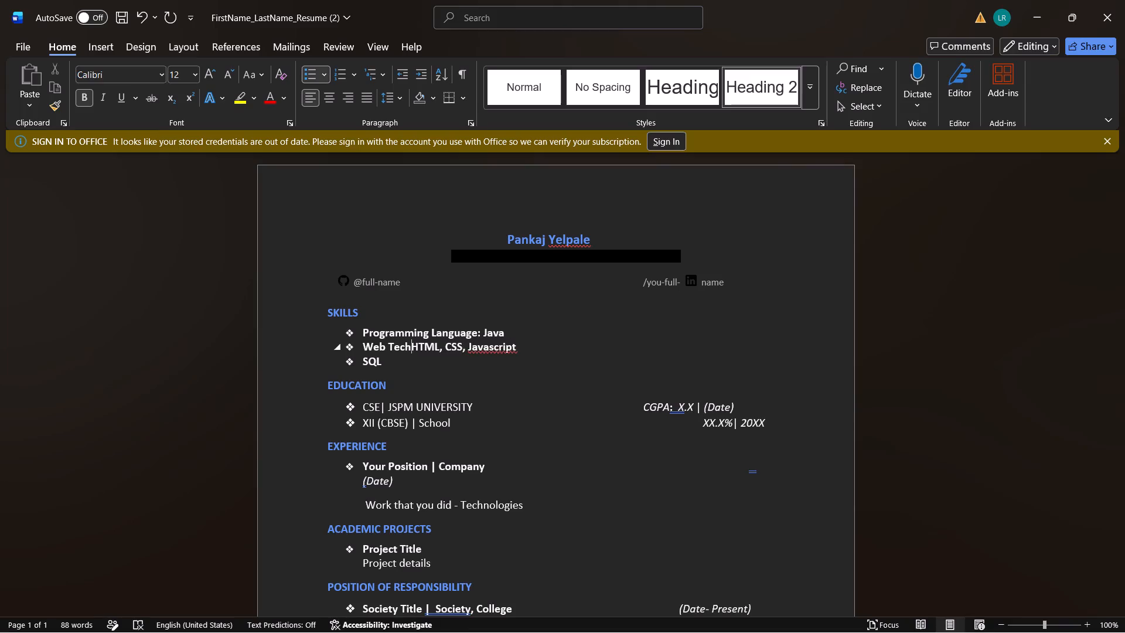
{"action": "type", "text": "nolo"}
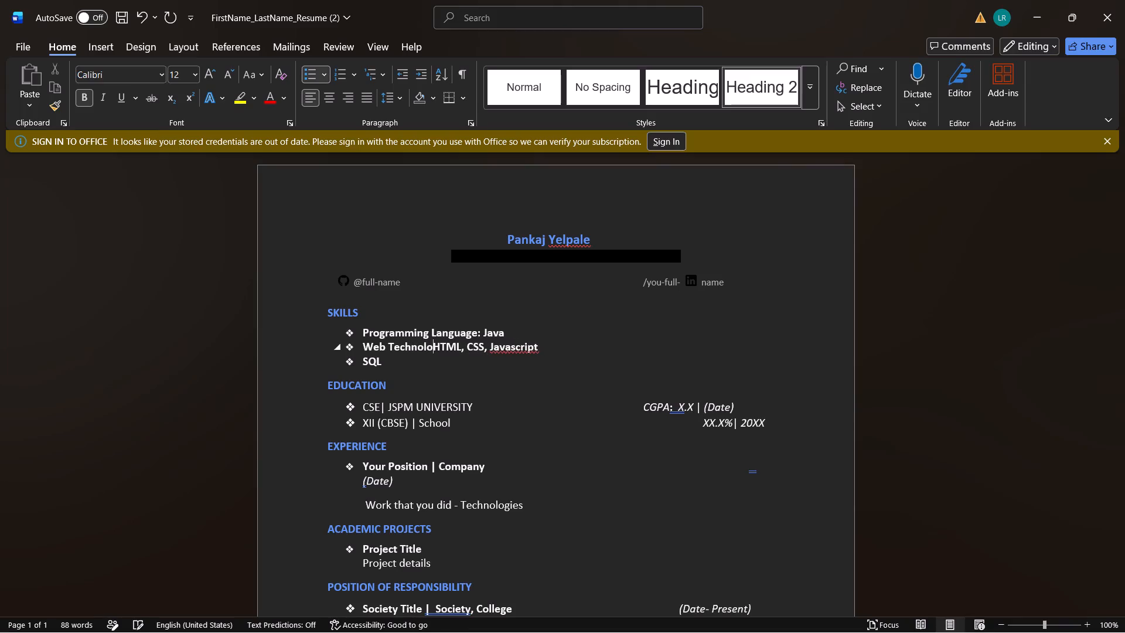
{"action": "type", "text": "gies"}
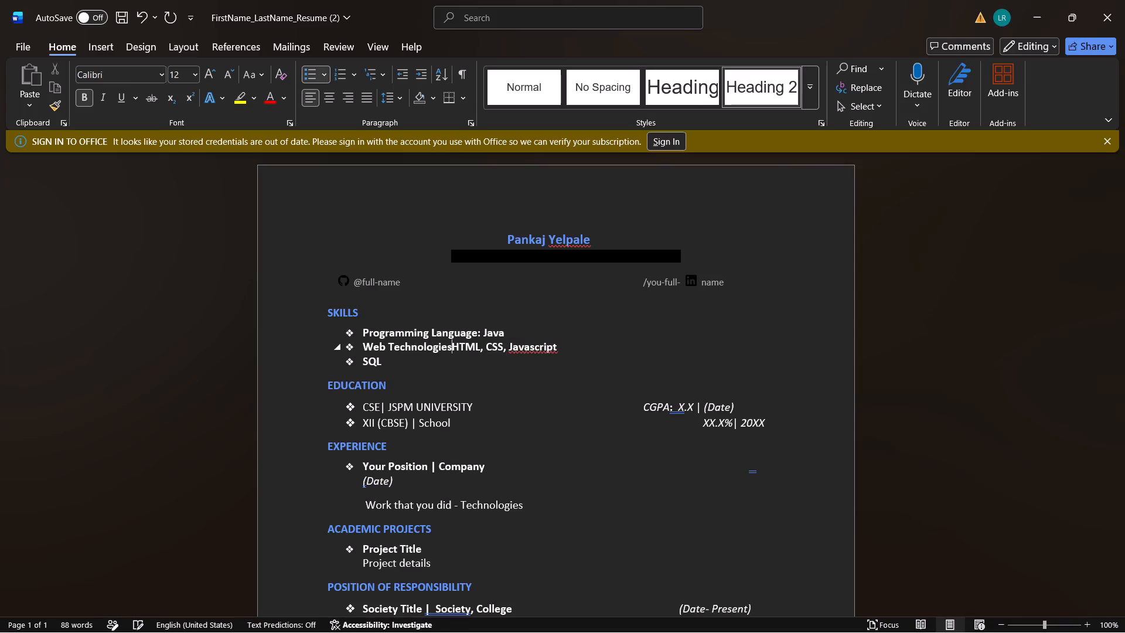
{"action": "key", "text": "space"}
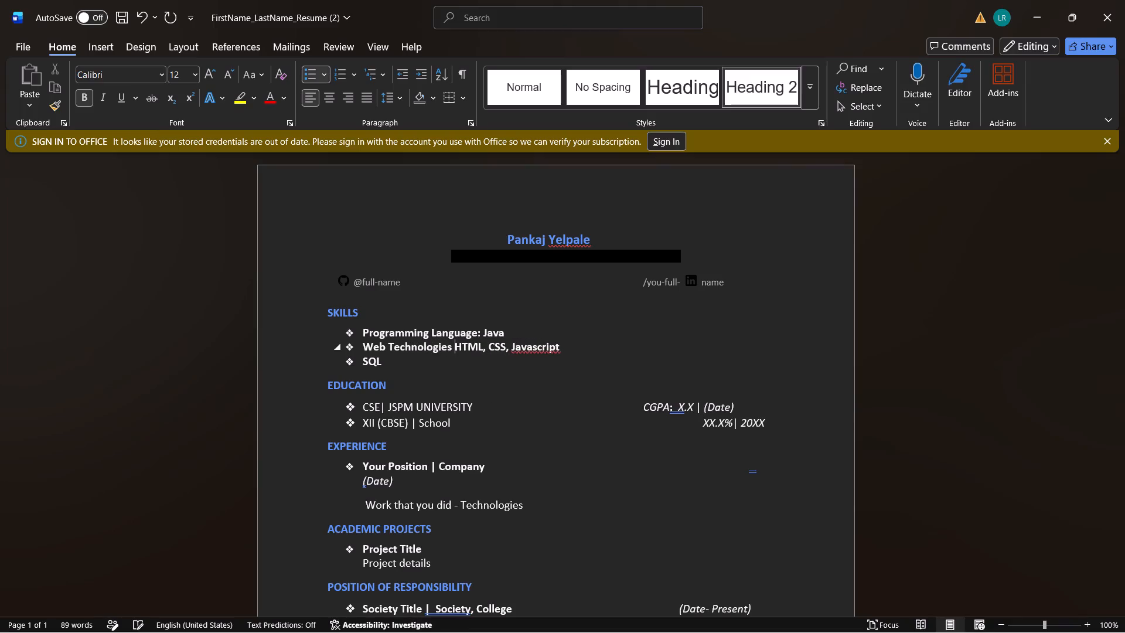
{"action": "key", "text": "BackSpace"}
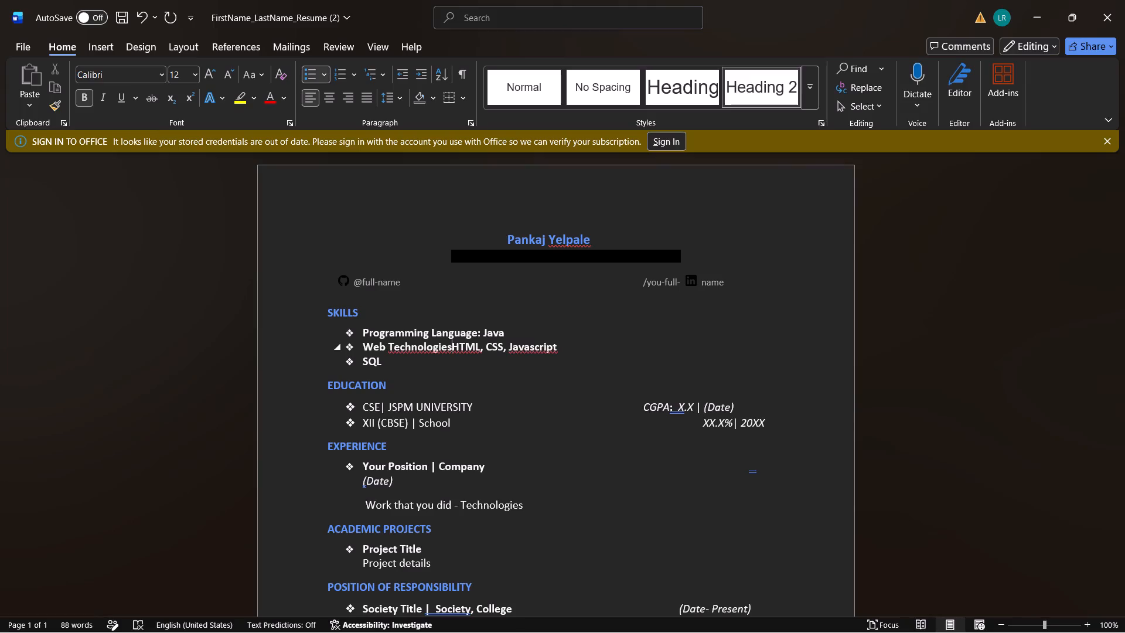
{"action": "key", "text": "shift+colon"}
{"action": "key", "text": "space"}
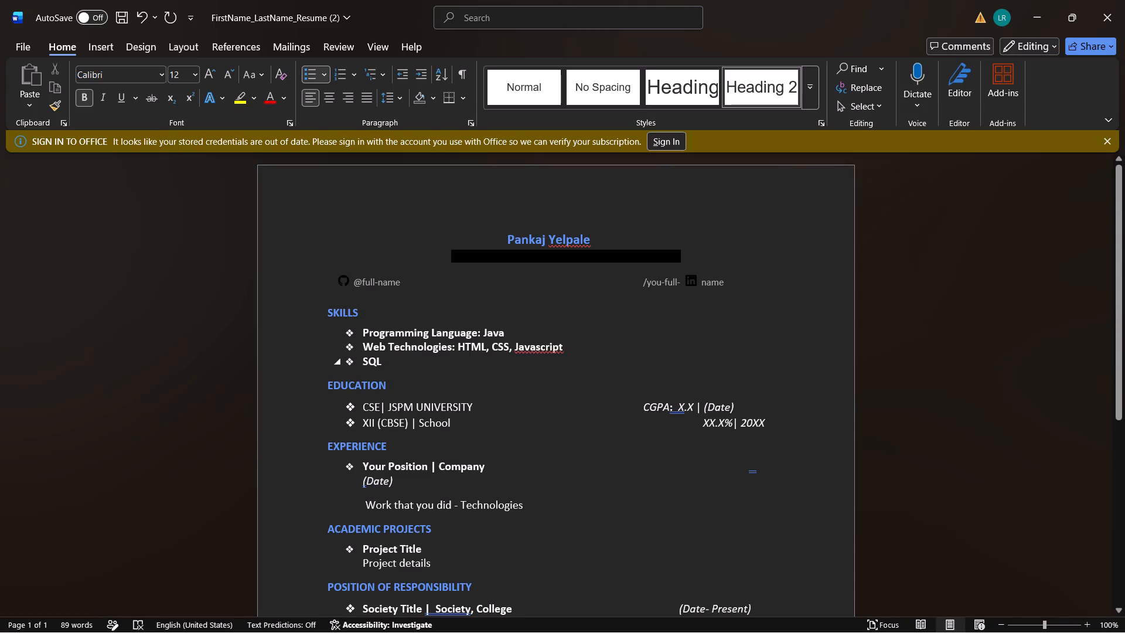
Capitalise the S in Javascript in the second SKILLS bullet so it reads JavaScript.
{"action": "left_click", "coordinate": [541, 348]}
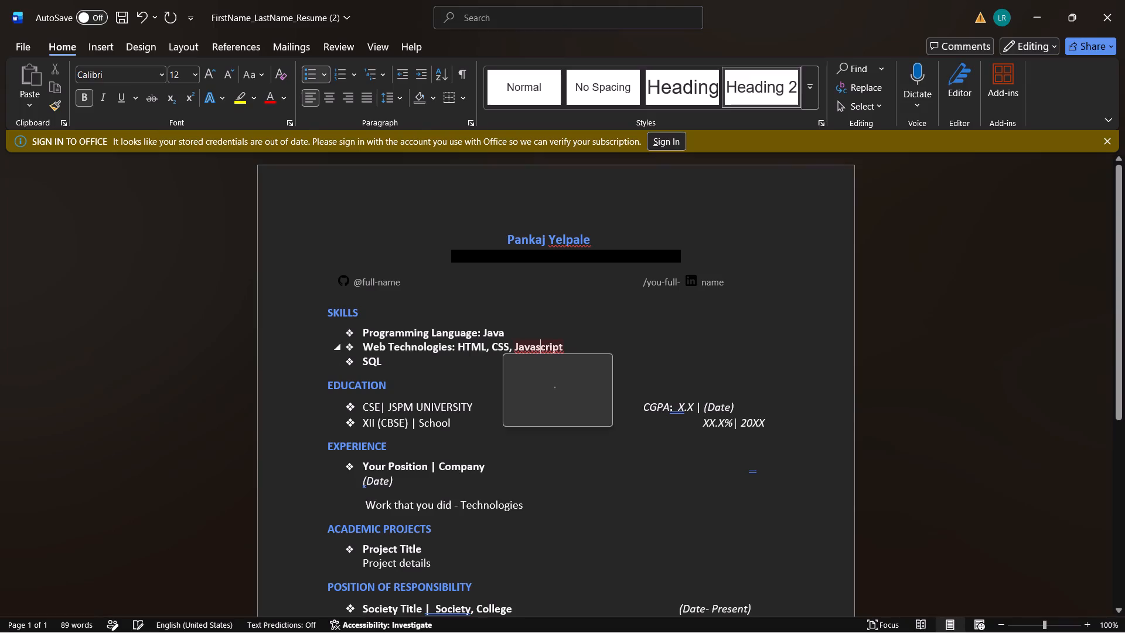
{"action": "key", "text": "BackSpace"}
{"action": "key", "text": "s"}
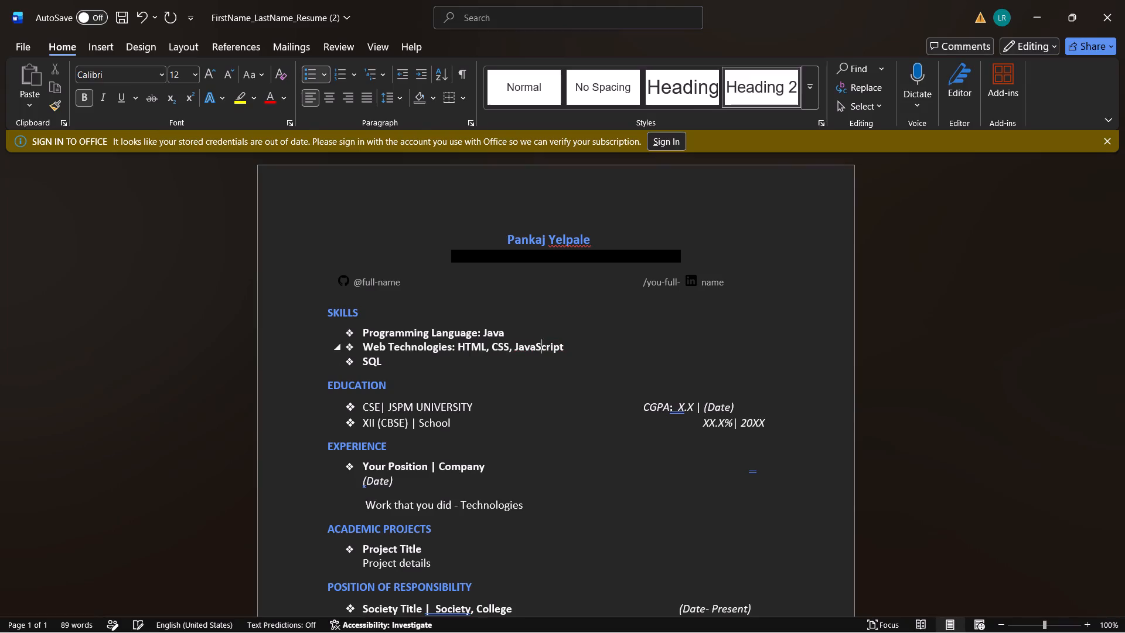
Add the label "Database: " in front of SQL in the last SKILLS bullet.
{"action": "left_click", "coordinate": [363, 362]}
{"action": "type", "text": "base"}
{"action": "key", "text": "shift+colon"}
{"action": "key", "text": "space"}
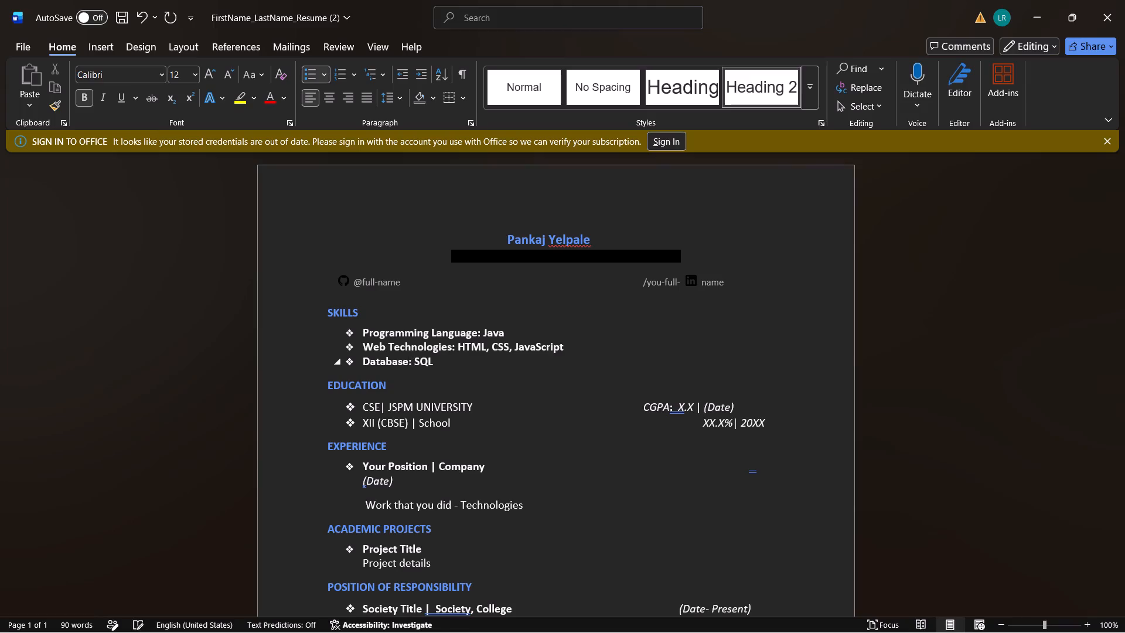
Look over the template sections below SKILLS that still hold placeholder text.
{"action": "scroll", "coordinate": [471, 413], "scroll_direction": "down", "scroll_amount": 1}
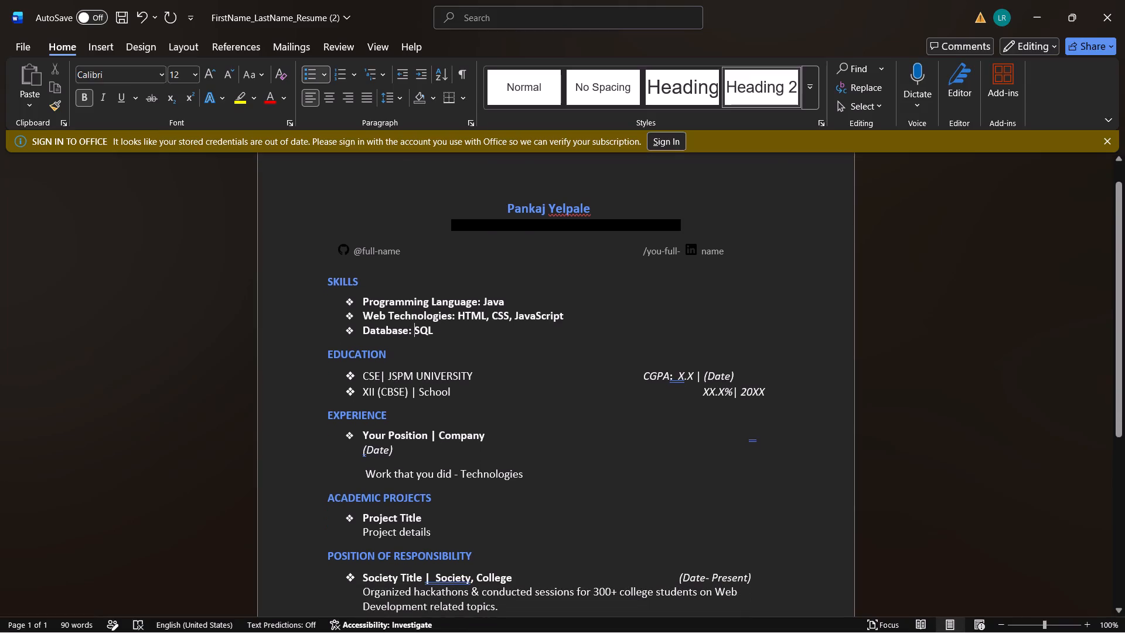
{"action": "scroll", "coordinate": [471, 413], "scroll_direction": "down", "scroll_amount": 2}
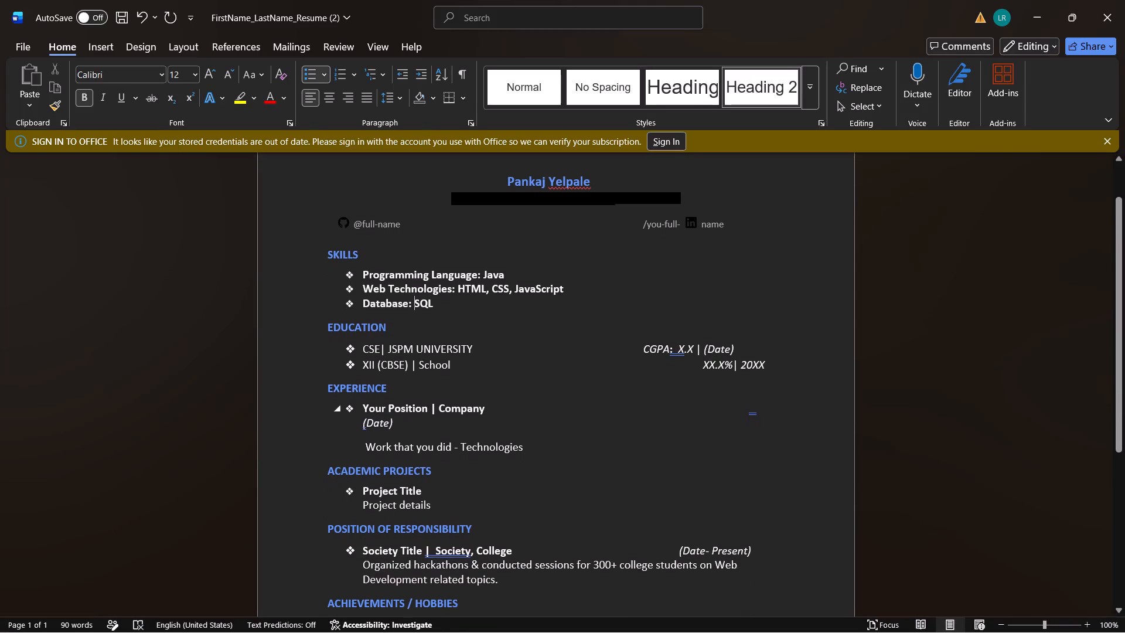
{"action": "scroll", "coordinate": [471, 413], "scroll_direction": "down", "scroll_amount": 1}
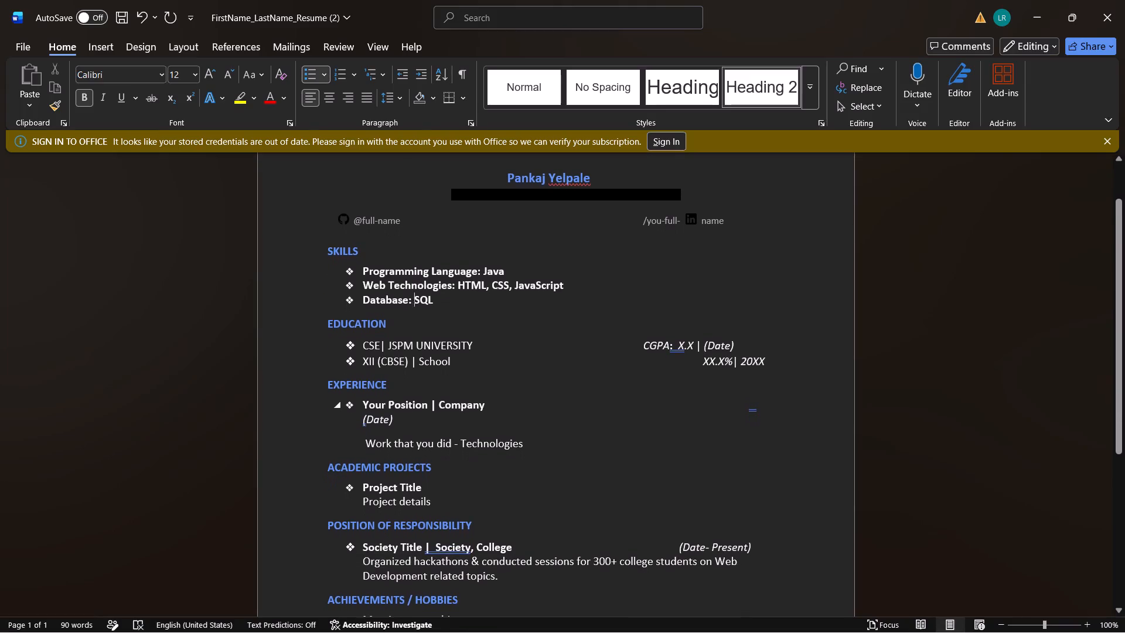
{"action": "scroll", "coordinate": [471, 413], "scroll_direction": "down", "scroll_amount": 3}
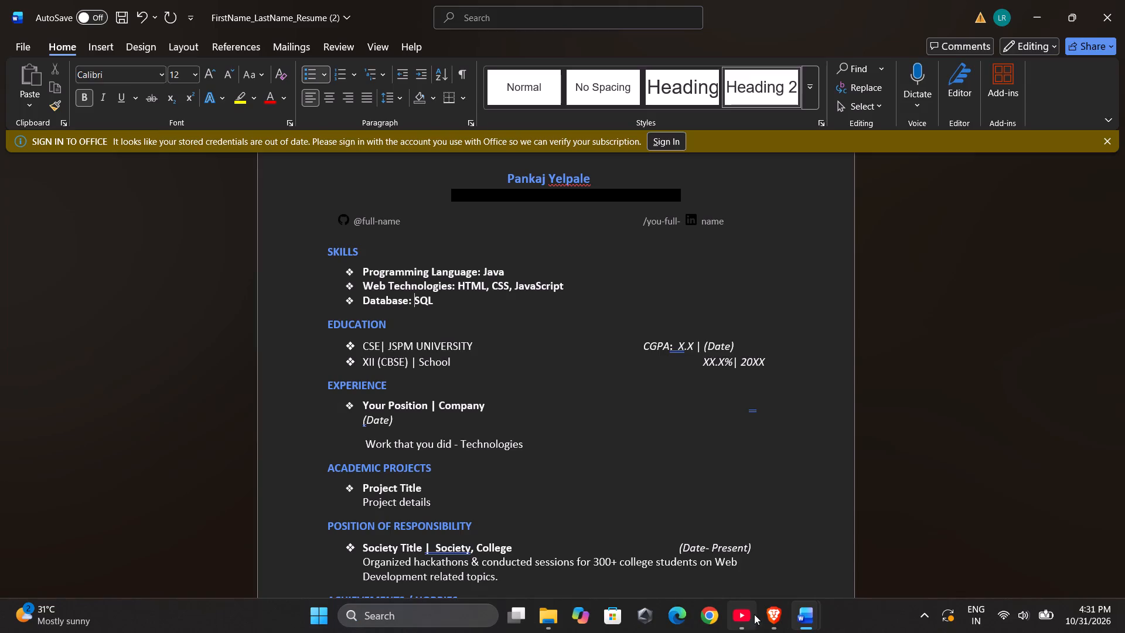
Switch to YouTube and play the Titli Chennai Express Full Video Song from the Music category of the home feed.
{"action": "left_click", "coordinate": [738, 560]}
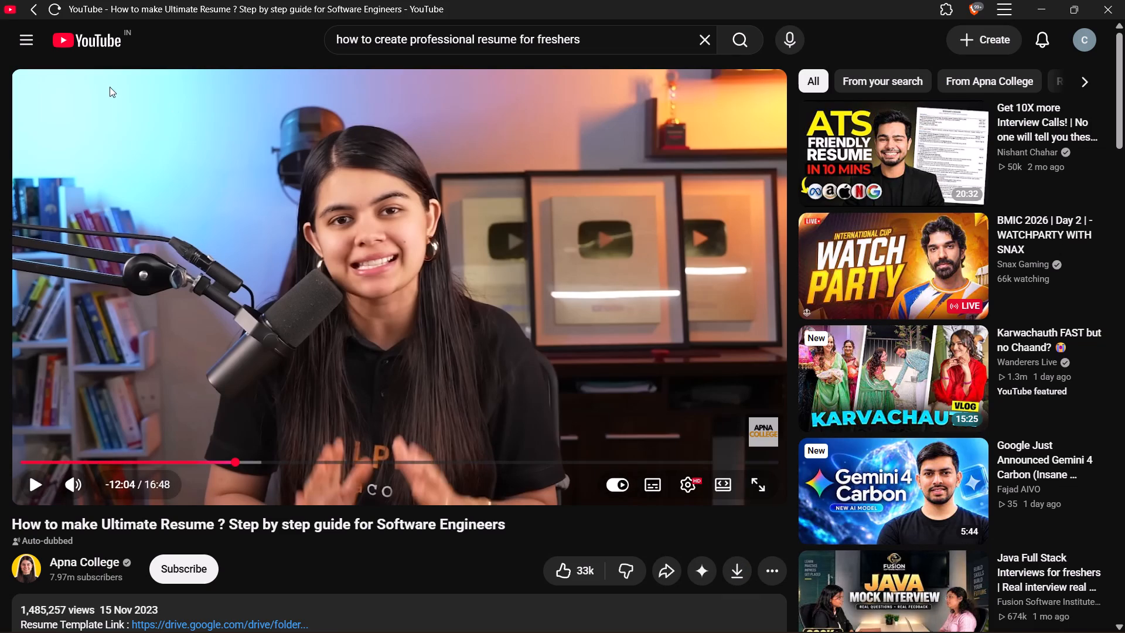
{"action": "left_click", "coordinate": [59, 36]}
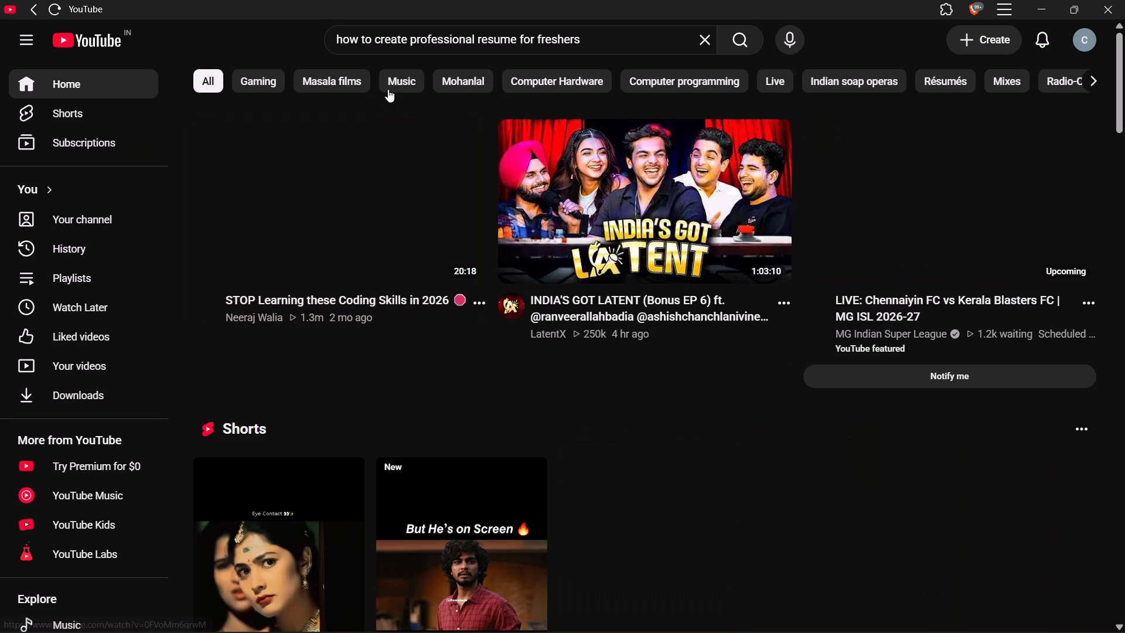
{"action": "left_click", "coordinate": [390, 84]}
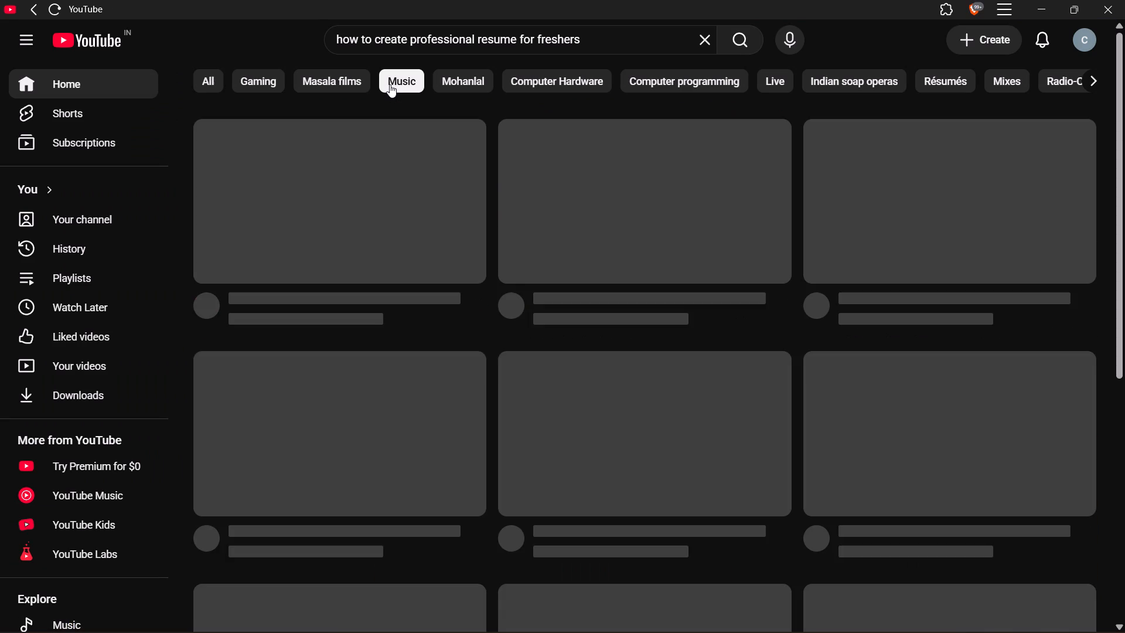
{"action": "left_click", "coordinate": [263, 219]}
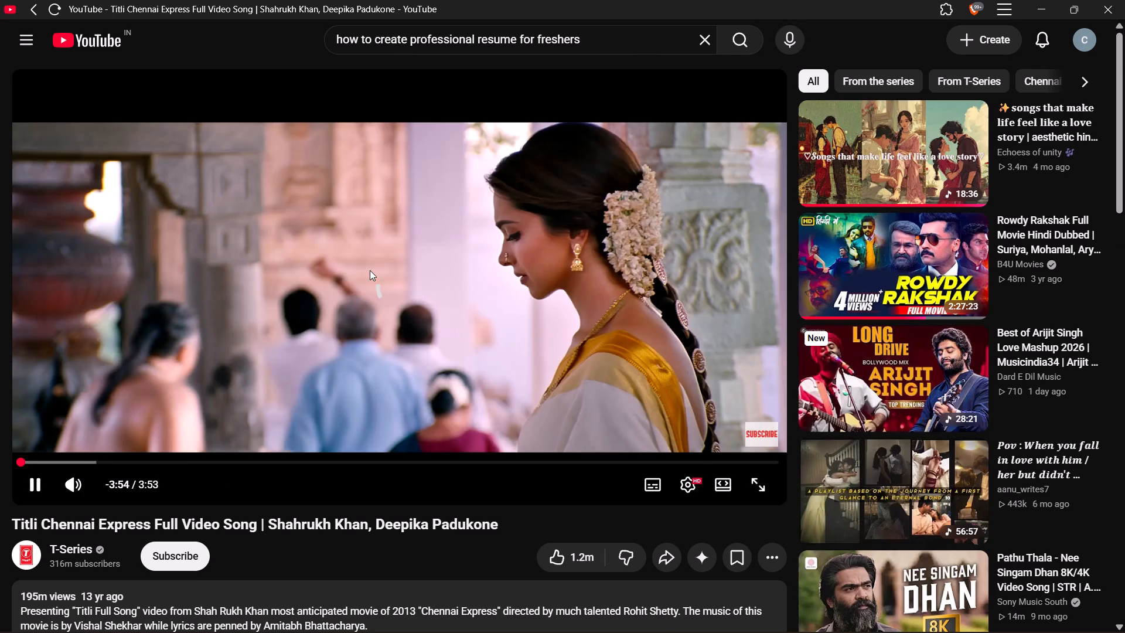
Minimise the YouTube video window and launch the WhatsApp app from the recent Windows searches.
{"action": "left_click", "coordinate": [1038, 8]}
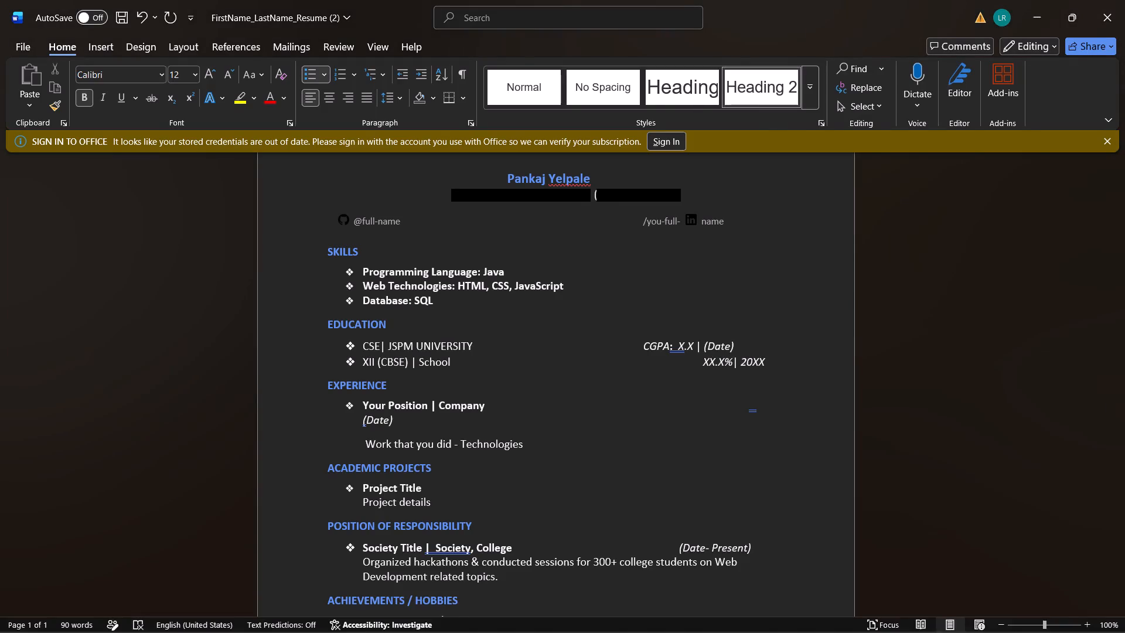
{"action": "left_click", "coordinate": [444, 621]}
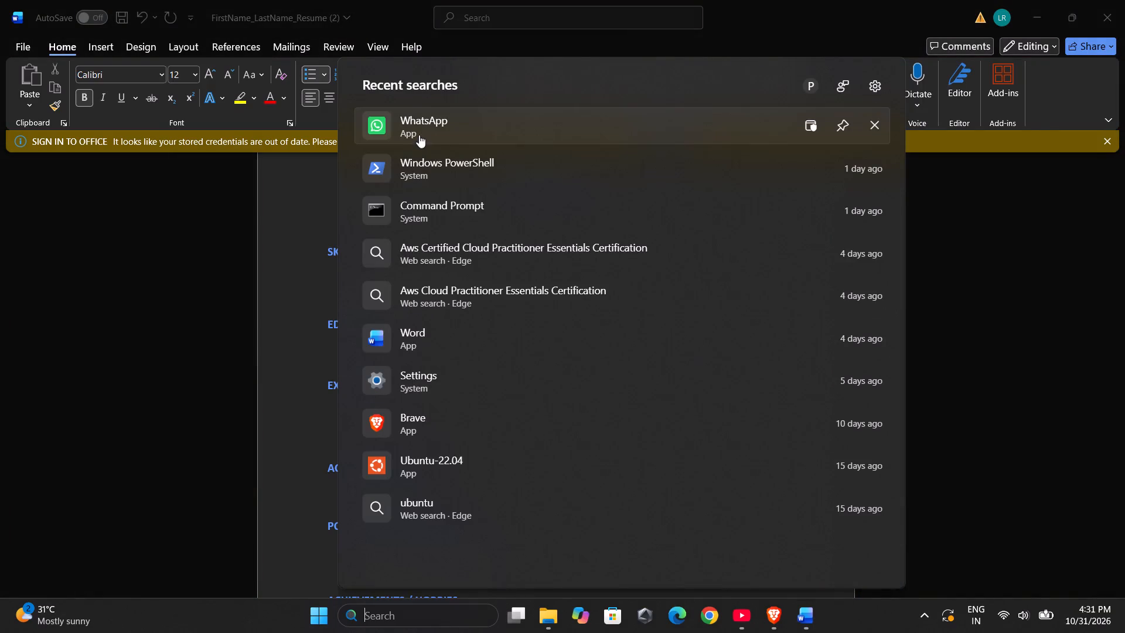
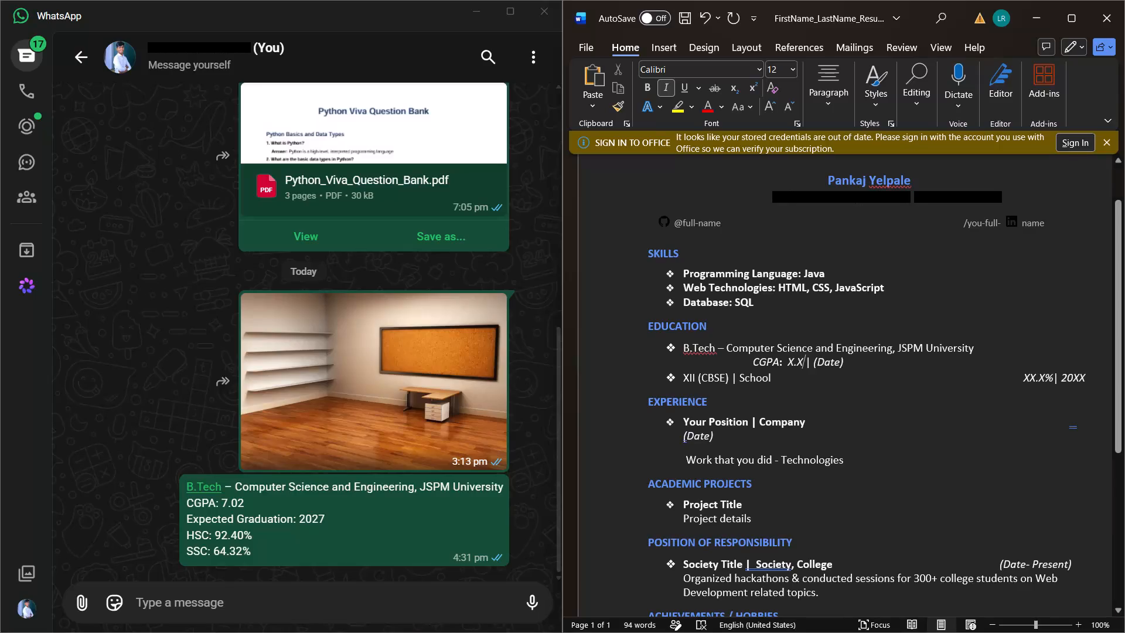
Replace the X.X placeholder with 6.10 as the CGPA in the B.Tech entry under EDUCATION.
{"action": "key", "text": "BackSpace"}
{"action": "key", "text": "BackSpace"}
{"action": "key", "text": "BackSpace"}
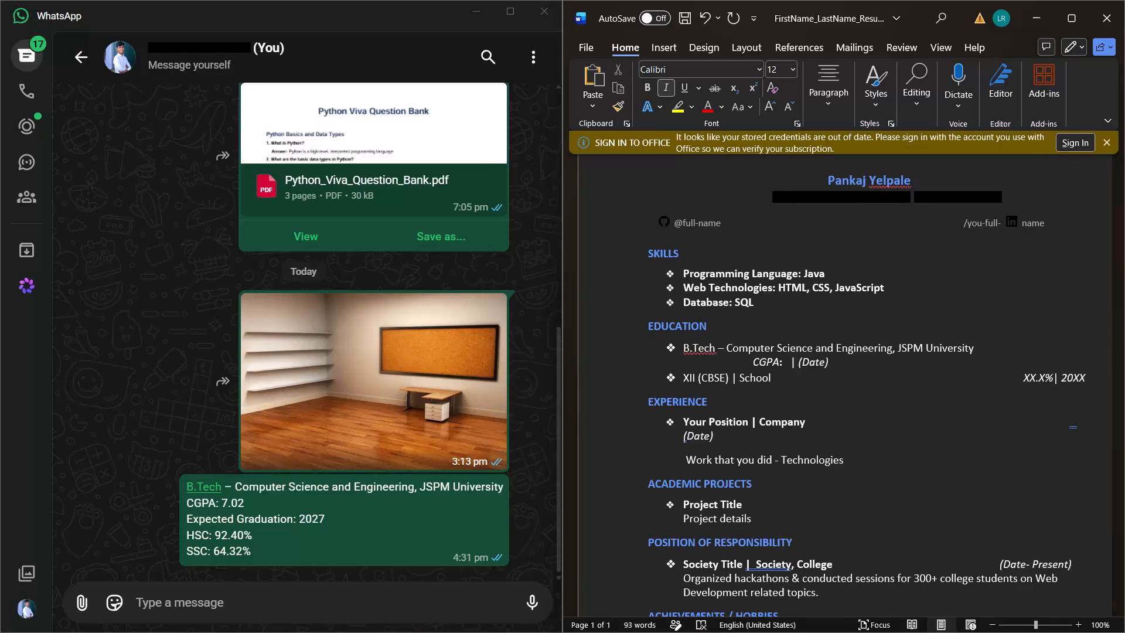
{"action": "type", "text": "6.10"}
Clear the (Date) placeholder after the CGPA in the B.Tech entry, keeping the separator bar.
{"action": "left_click", "coordinate": [853, 362]}
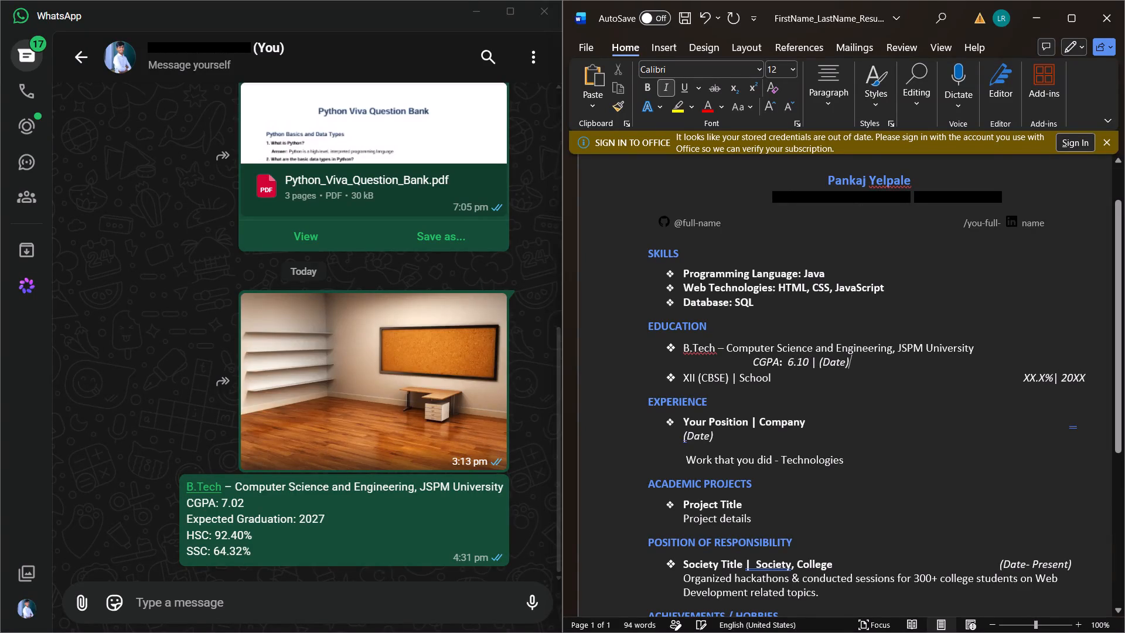
{"action": "key", "text": "BackSpace"}
{"action": "key", "text": "BackSpace"}
{"action": "key", "text": "BackSpace"}
{"action": "key", "text": "BackSpace"}
{"action": "key", "text": "BackSpace"}
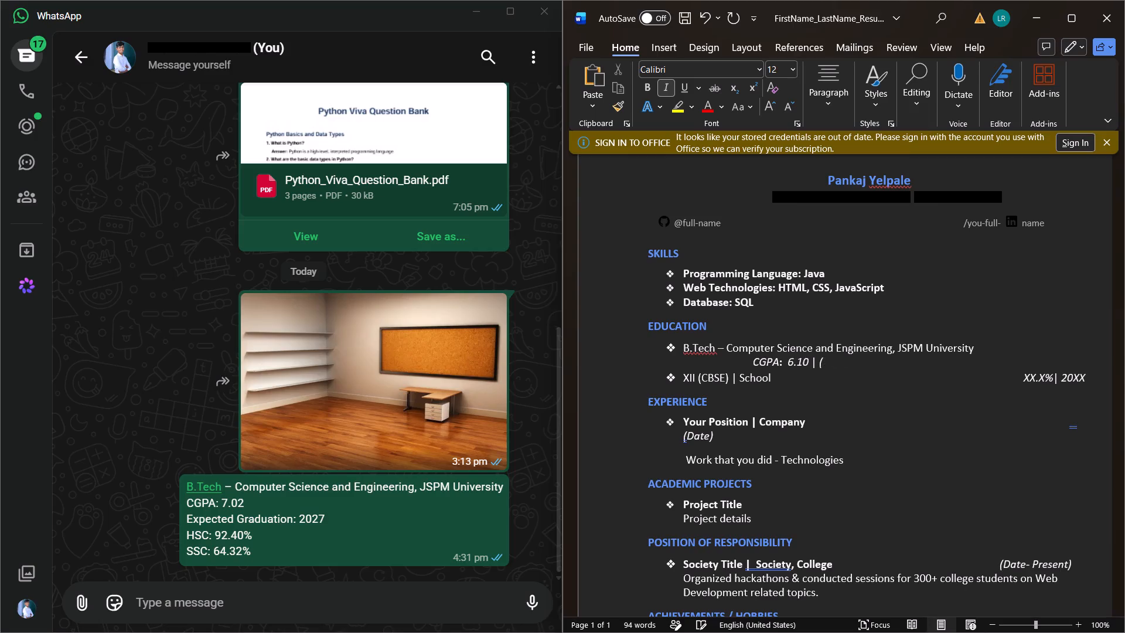
{"action": "key", "text": "BackSpace"}
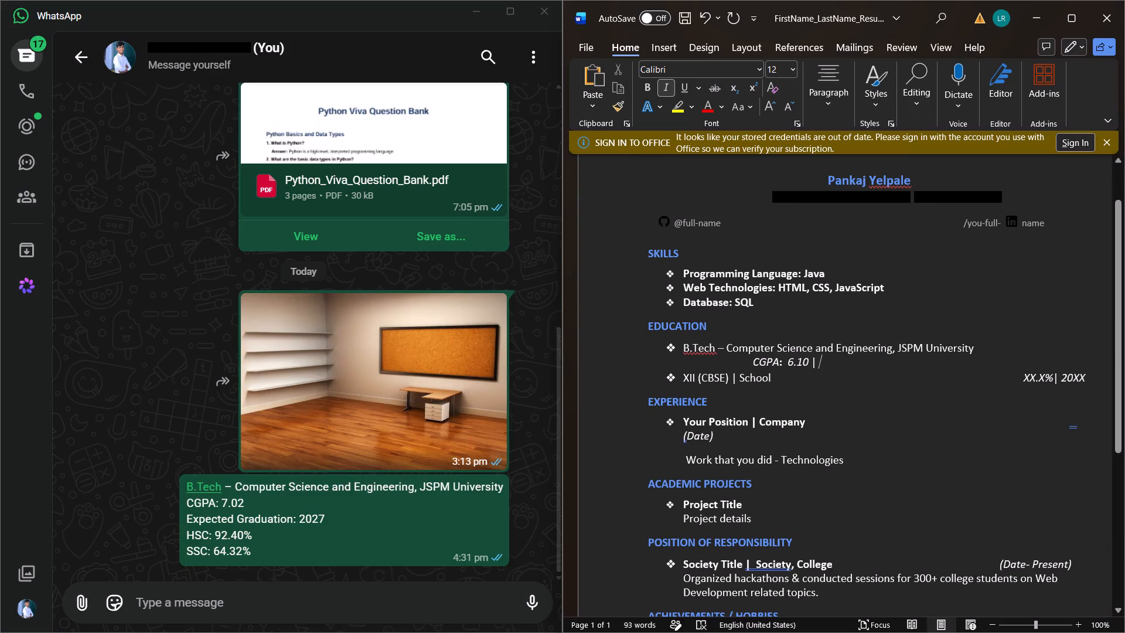
Remove the leading spaces before CGPA in the line under the B.Tech entry in EDUCATION, shifting the text closer to the margin.
{"action": "left_click", "coordinate": [749, 369]}
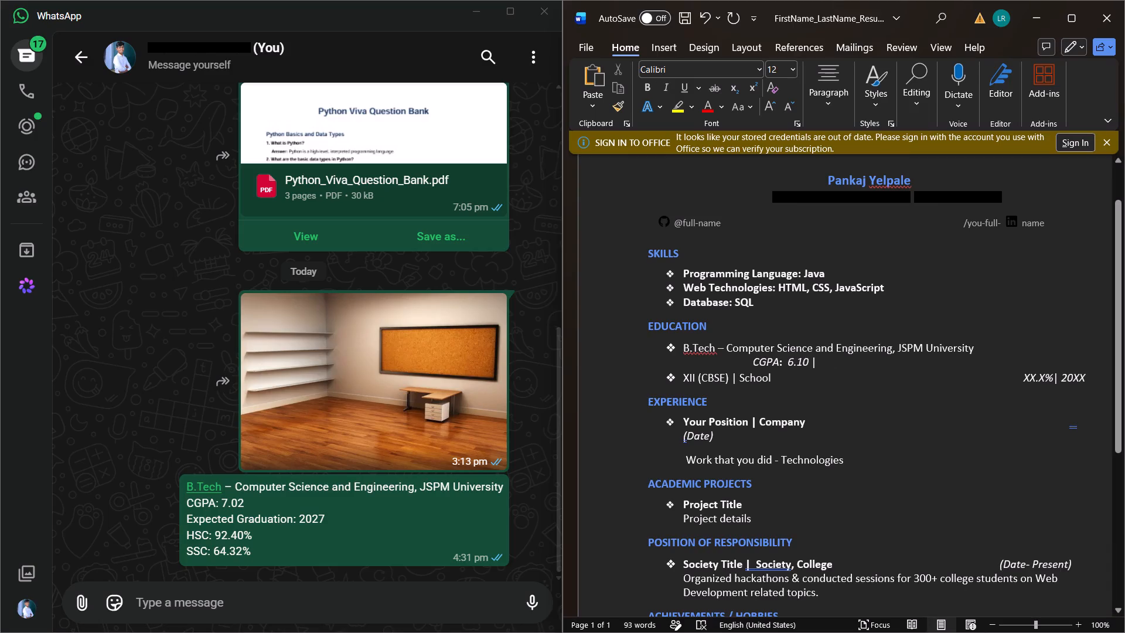
{"action": "left_click", "coordinate": [749, 364]}
{"action": "left_click_drag", "start_coordinate": [749, 364], "coordinate": [825, 367]}
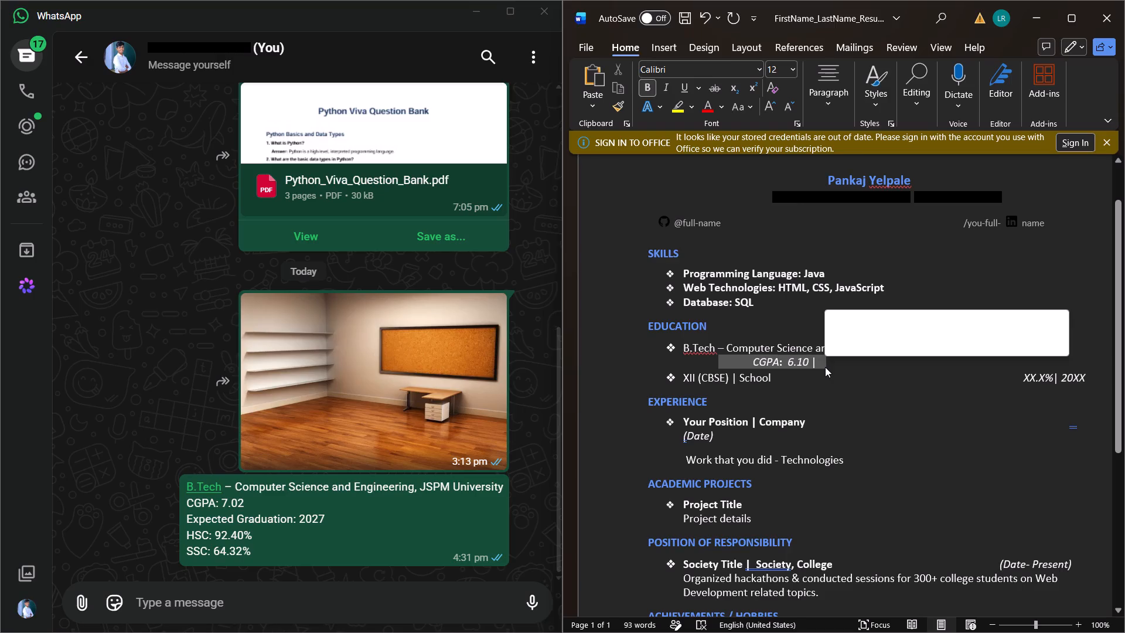
{"action": "left_click", "coordinate": [825, 367]}
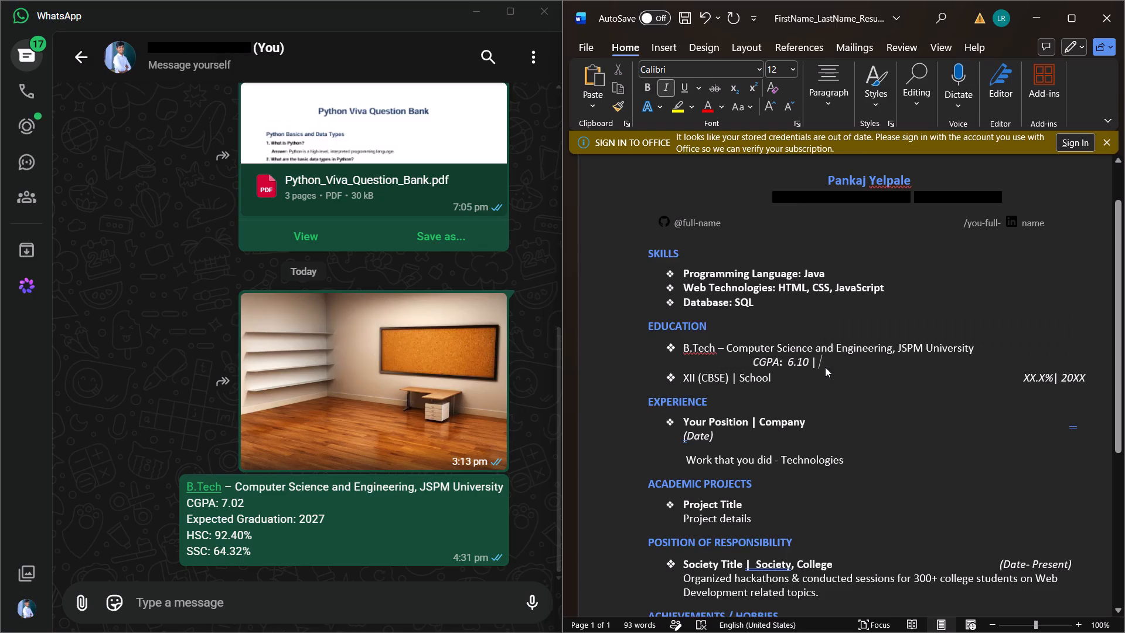
{"action": "left_click", "coordinate": [746, 361]}
{"action": "left_click_drag", "start_coordinate": [746, 361], "coordinate": [821, 364]}
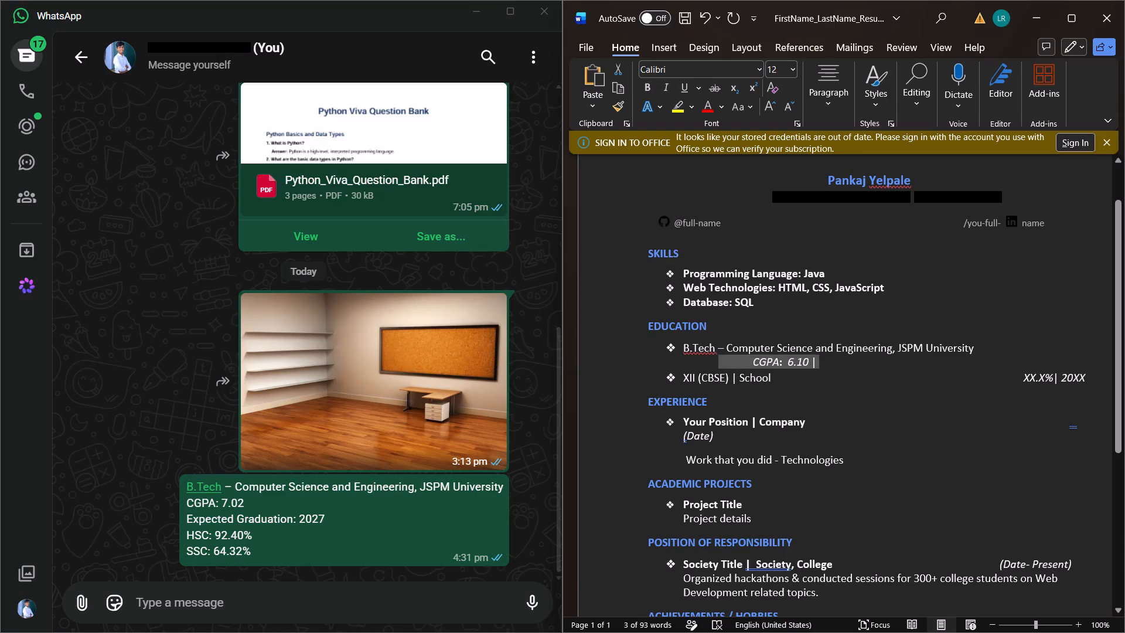
{"action": "left_click", "coordinate": [752, 359], "text": "ctrl"}
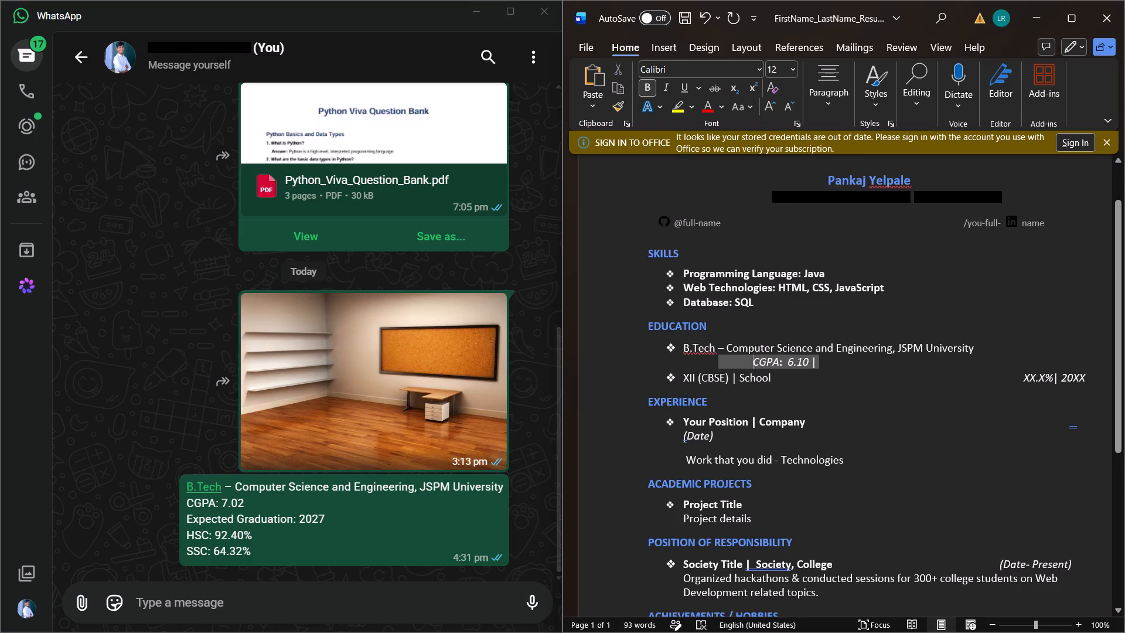
{"action": "key", "text": "BackSpace"}
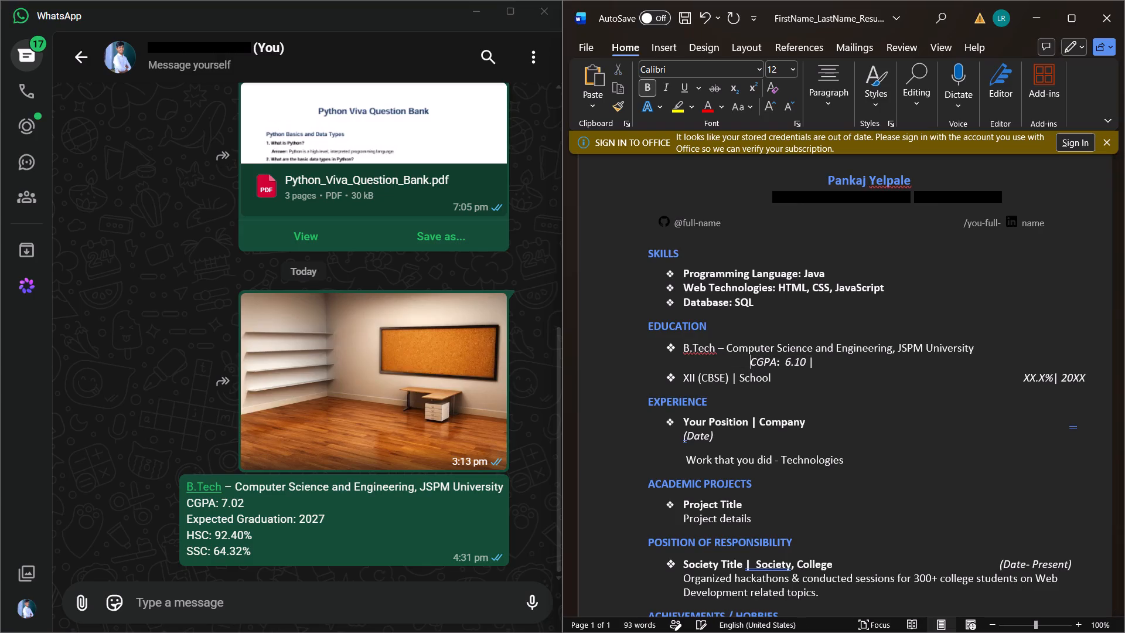
{"action": "key", "text": "BackSpace"}
{"action": "key", "text": "BackSpace"}
{"action": "key", "text": "BackSpace"}
{"action": "key", "text": "BackSpace"}
{"action": "key", "text": "BackSpace"}
{"action": "key", "text": "BackSpace"}
{"action": "key", "text": "BackSpace"}
{"action": "key", "text": "BackSpace"}
{"action": "key", "text": "BackSpace"}
{"action": "key", "text": "BackSpace"}
Remove the remaining spaces before CGPA in EDUCATION so it moves up onto the same line as the B.Tech entry.
{"action": "key", "text": "BackSpace"}
{"action": "key", "text": "BackSpace"}
{"action": "key", "text": "BackSpace"}
{"action": "key", "text": "BackSpace"}
{"action": "key", "text": "BackSpace"}
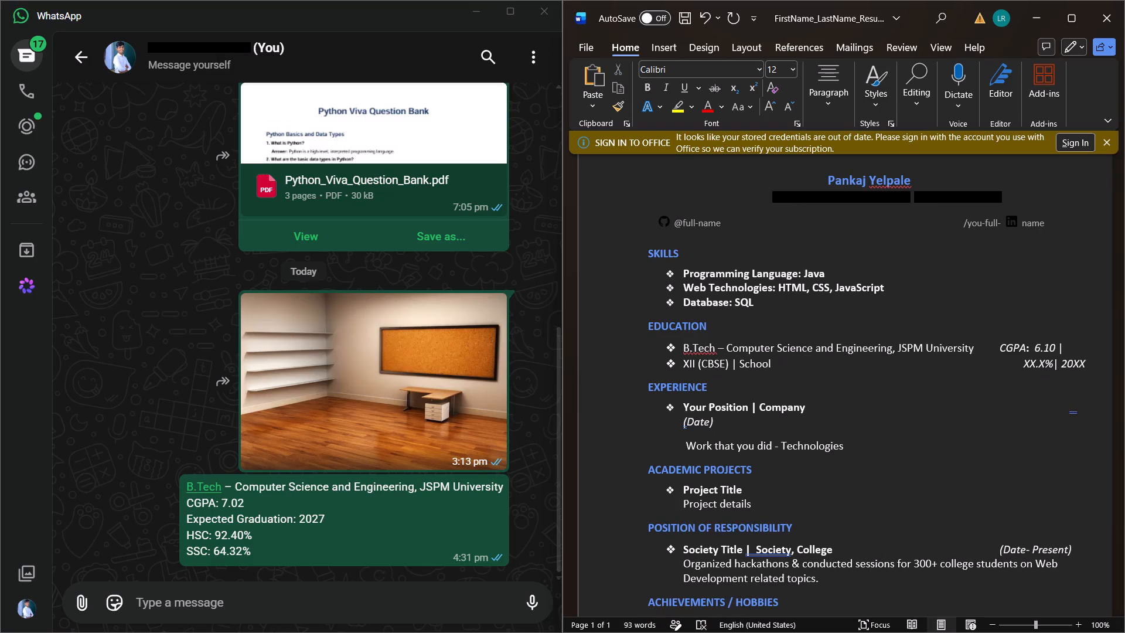
Add spaces before CGPA on the B.Tech line so that "CGPA: 6.10" ends at the page's right margin.
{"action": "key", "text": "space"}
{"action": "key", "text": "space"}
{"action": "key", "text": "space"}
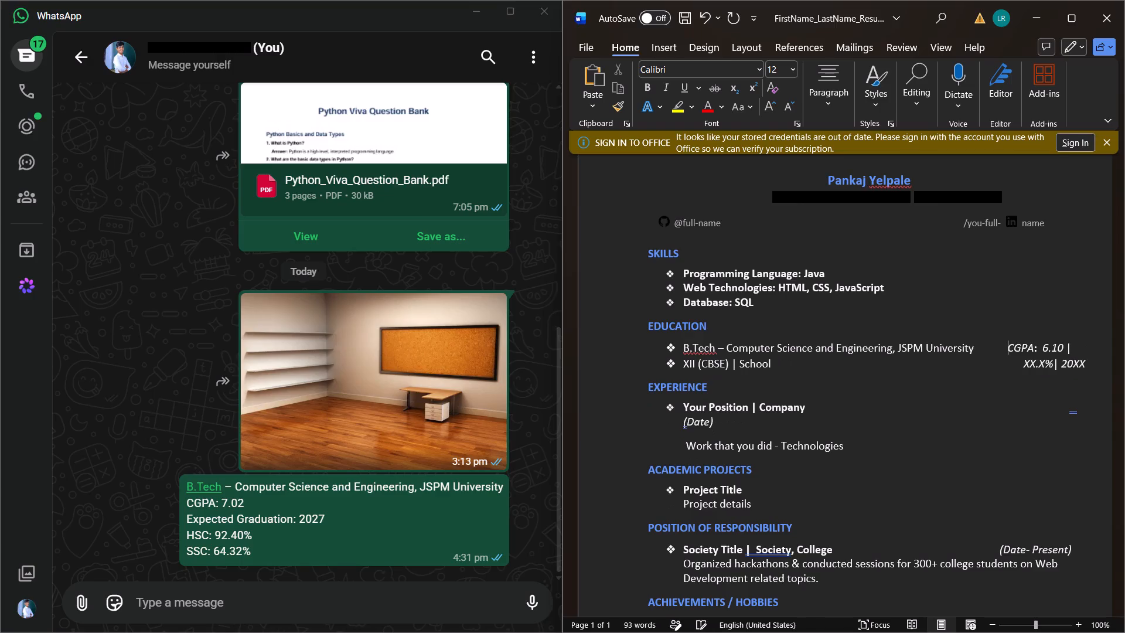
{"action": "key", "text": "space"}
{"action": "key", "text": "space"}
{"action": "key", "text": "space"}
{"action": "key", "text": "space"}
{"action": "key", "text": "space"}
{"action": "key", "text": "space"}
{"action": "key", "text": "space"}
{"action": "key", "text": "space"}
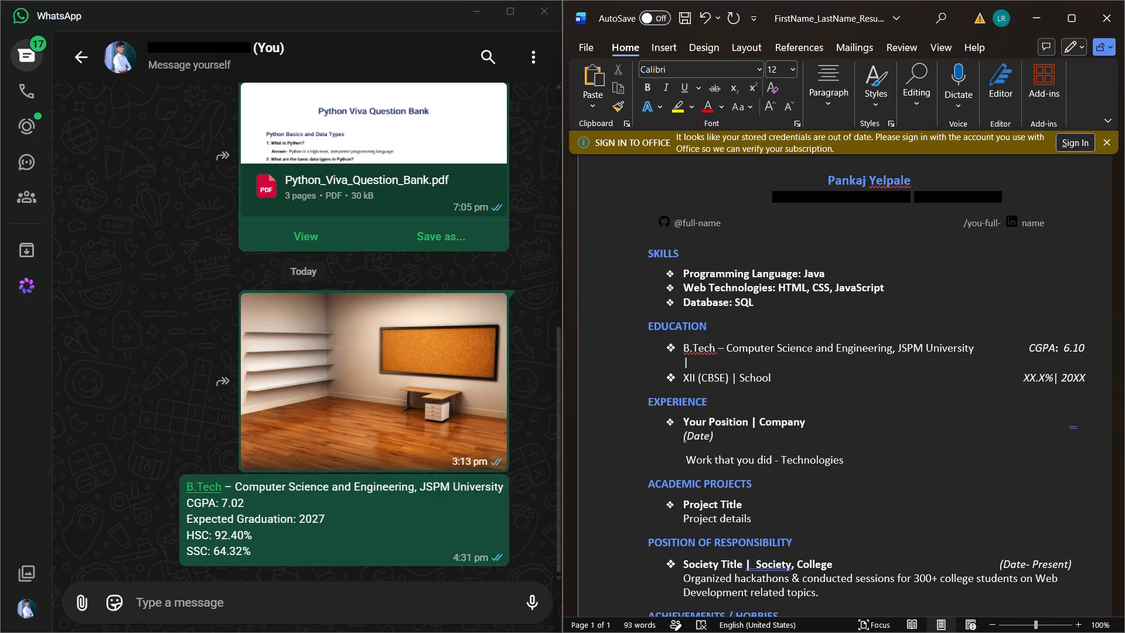
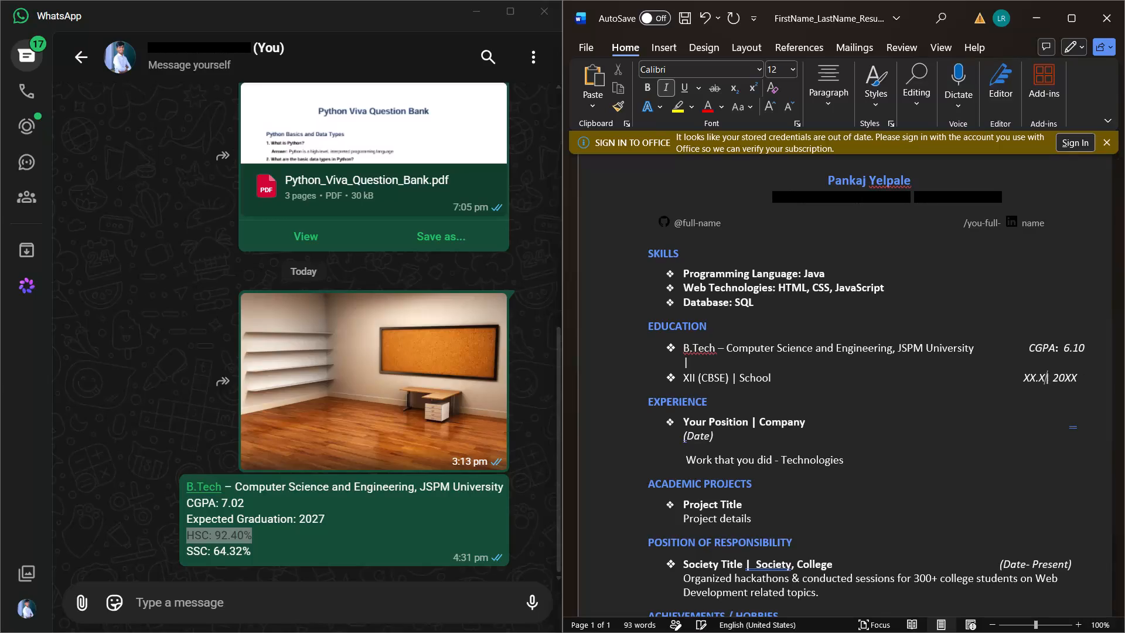
Replace the XX.X score placeholder in the XII (CBSE) entry under EDUCATION with the copied "HSC: 92.40%".
{"action": "key", "text": "BackSpace"}
{"action": "key", "text": "BackSpace"}
{"action": "key", "text": "BackSpace"}
{"action": "key", "text": "BackSpace"}
{"action": "key", "text": "ctrl+v"}
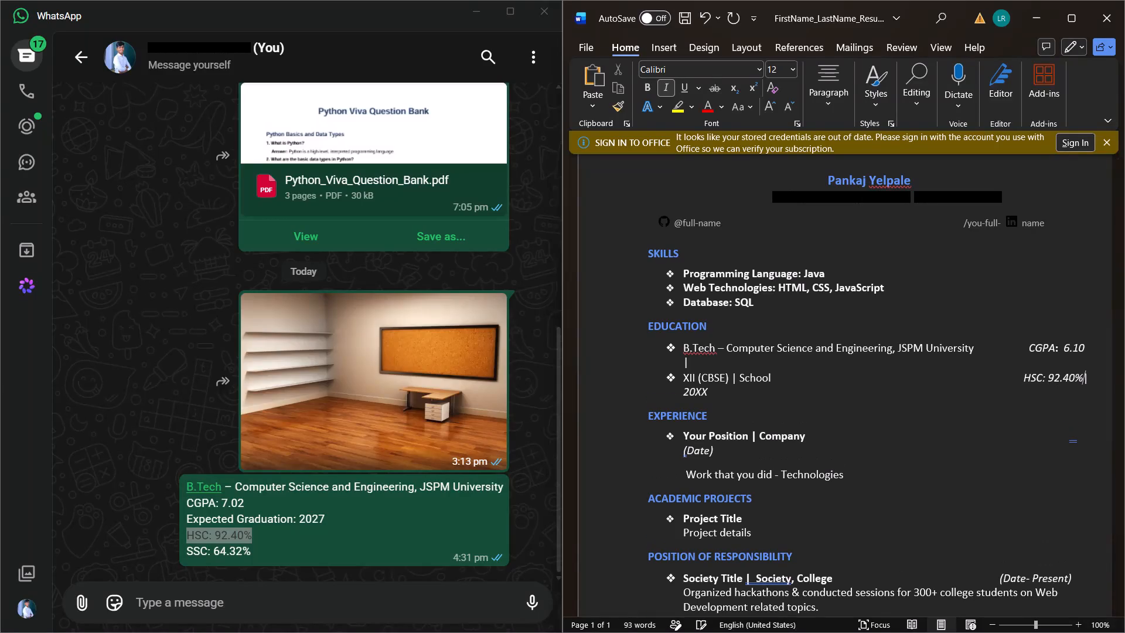
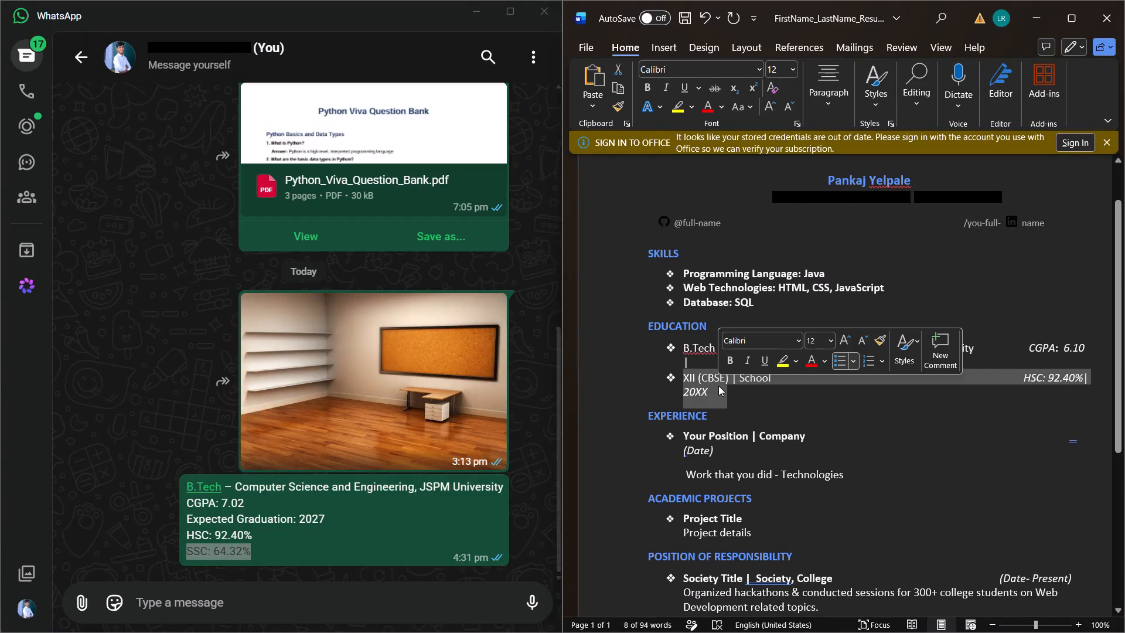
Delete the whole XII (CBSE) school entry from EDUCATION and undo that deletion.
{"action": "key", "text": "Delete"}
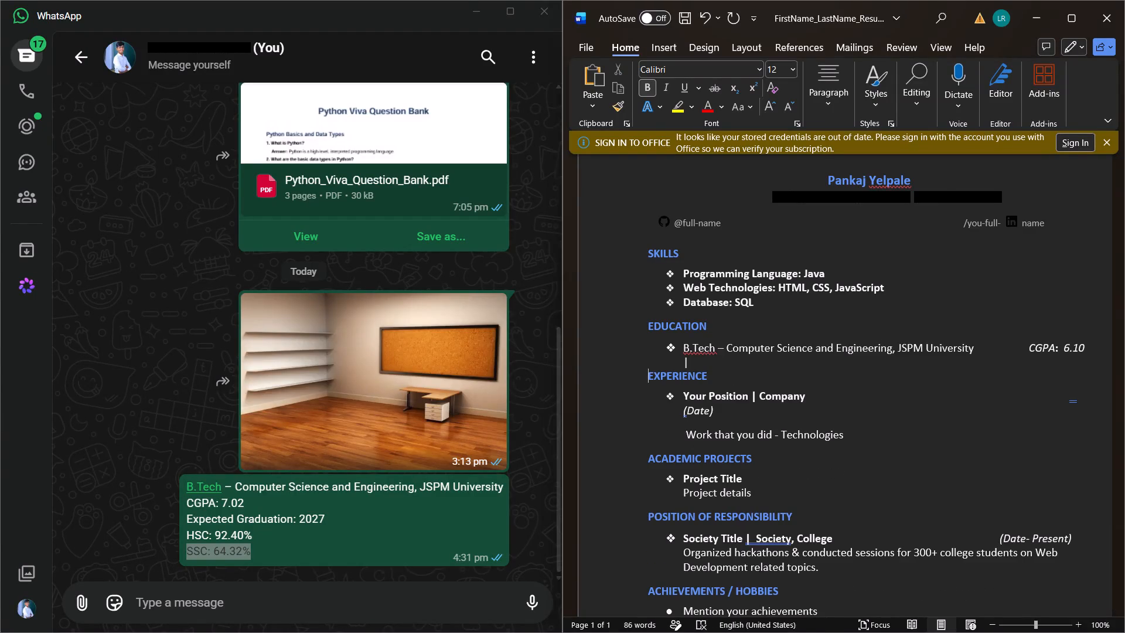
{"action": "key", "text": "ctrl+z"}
Remove the placeholder year 20XX from the line under the XII (CBSE) school entry in EDUCATION.
{"action": "left_click", "coordinate": [718, 386]}
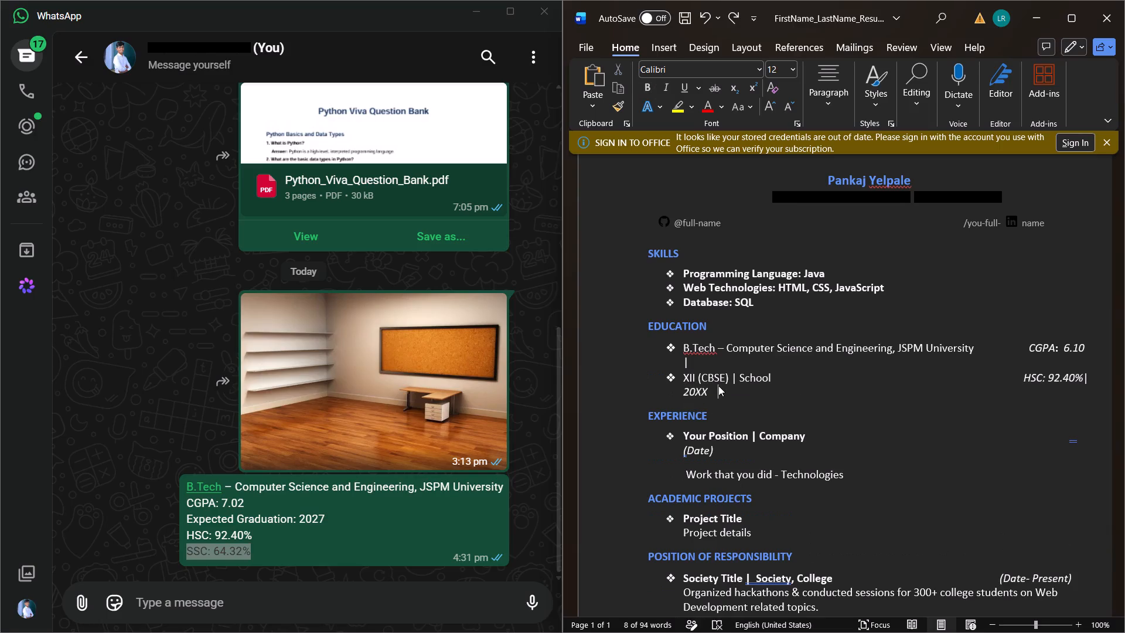
{"action": "key", "text": "BackSpace"}
{"action": "key", "text": "BackSpace"}
{"action": "key", "text": "BackSpace"}
{"action": "key", "text": "BackSpace"}
{"action": "key", "text": "BackSpace"}
{"action": "key", "text": "BackSpace"}
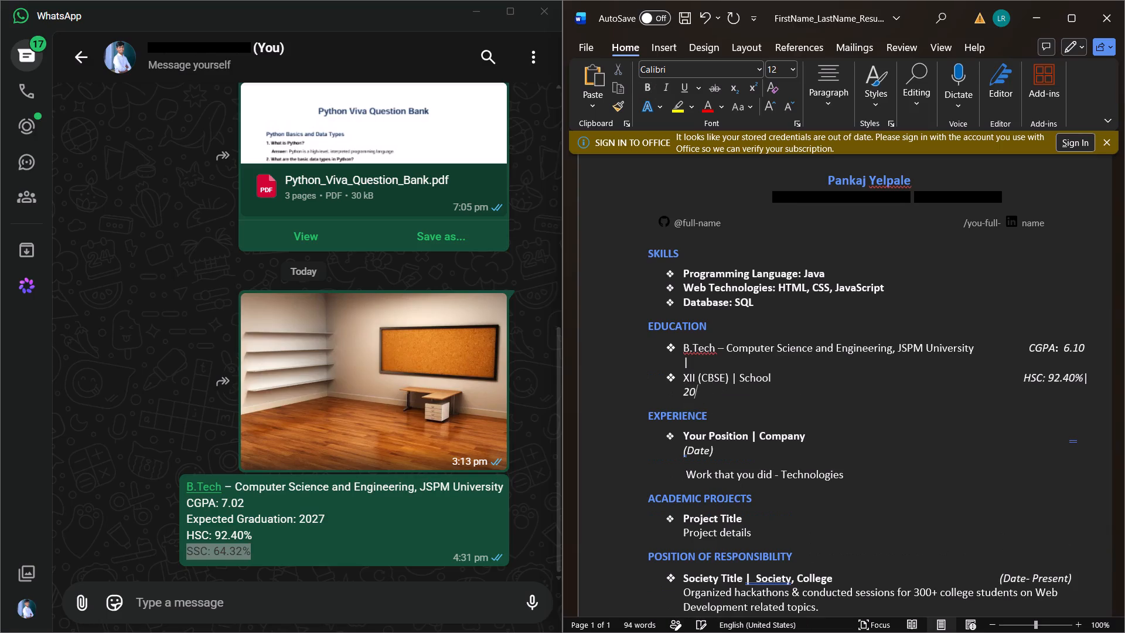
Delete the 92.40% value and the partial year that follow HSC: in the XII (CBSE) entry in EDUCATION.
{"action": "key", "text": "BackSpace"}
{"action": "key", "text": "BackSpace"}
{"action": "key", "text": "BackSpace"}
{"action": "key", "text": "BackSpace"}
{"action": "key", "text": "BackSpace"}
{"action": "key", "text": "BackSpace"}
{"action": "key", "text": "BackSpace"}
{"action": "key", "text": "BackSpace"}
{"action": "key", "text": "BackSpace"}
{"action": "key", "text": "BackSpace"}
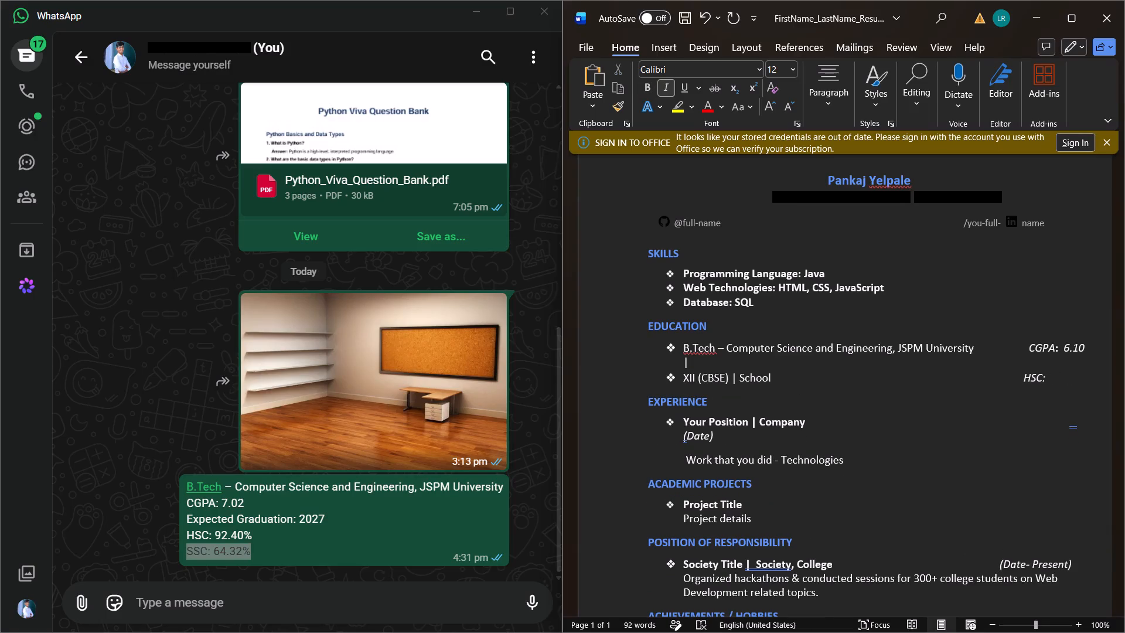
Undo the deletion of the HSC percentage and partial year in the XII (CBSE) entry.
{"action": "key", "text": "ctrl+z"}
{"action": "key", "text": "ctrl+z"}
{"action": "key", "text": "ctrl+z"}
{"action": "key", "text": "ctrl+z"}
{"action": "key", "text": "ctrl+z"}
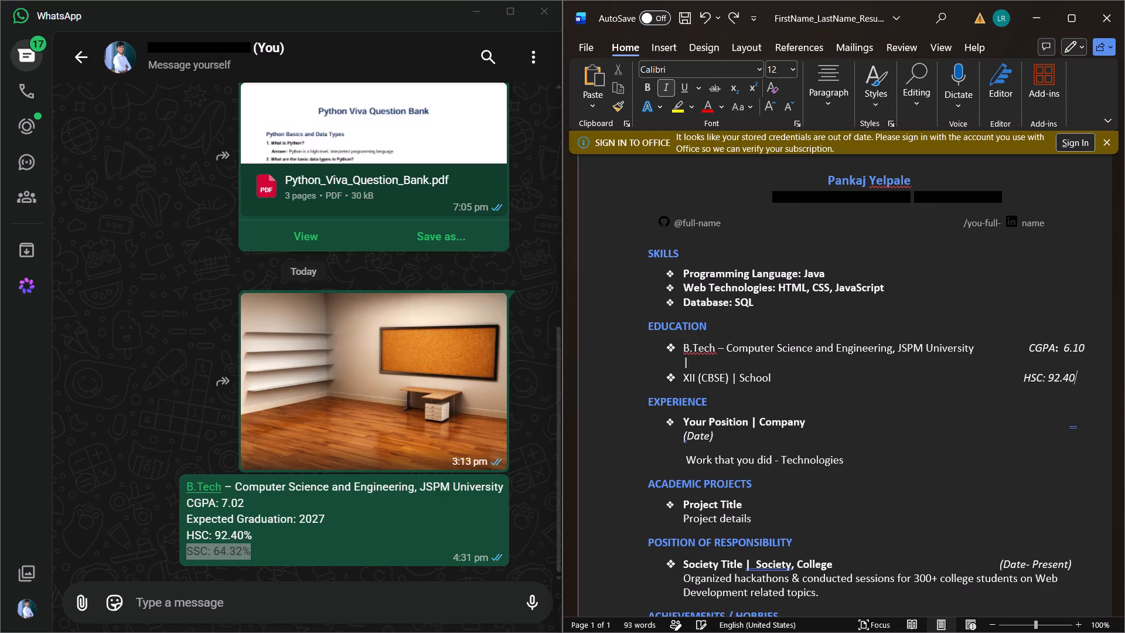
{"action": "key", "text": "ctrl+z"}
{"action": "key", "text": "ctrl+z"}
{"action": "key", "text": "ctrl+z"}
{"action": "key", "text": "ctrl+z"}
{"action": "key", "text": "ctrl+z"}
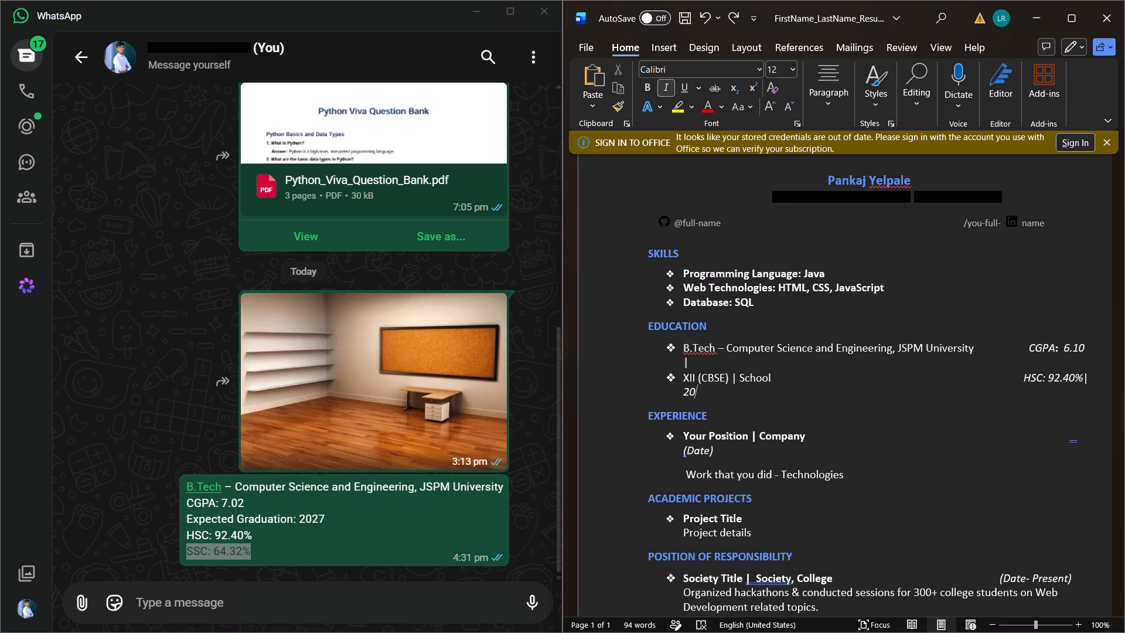
Replace XII (CBSE) | School in the second EDUCATION entry with the copied text SSC: 64.32%.
{"action": "left_click", "coordinate": [681, 378]}
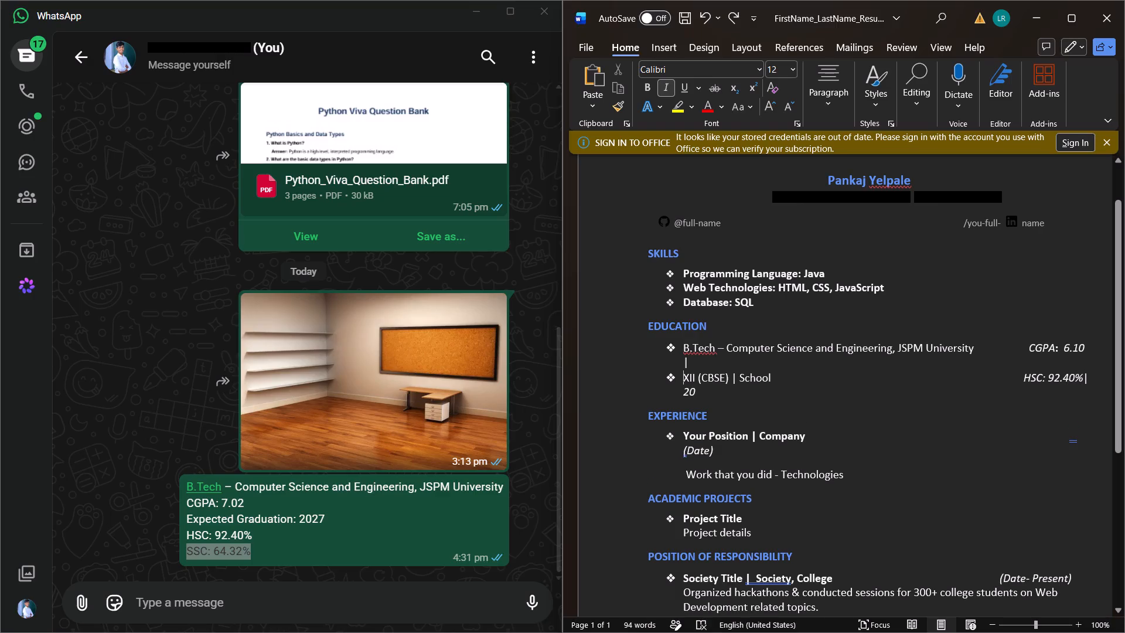
{"action": "left_click", "coordinate": [772, 377]}
{"action": "key", "text": "BackSpace"}
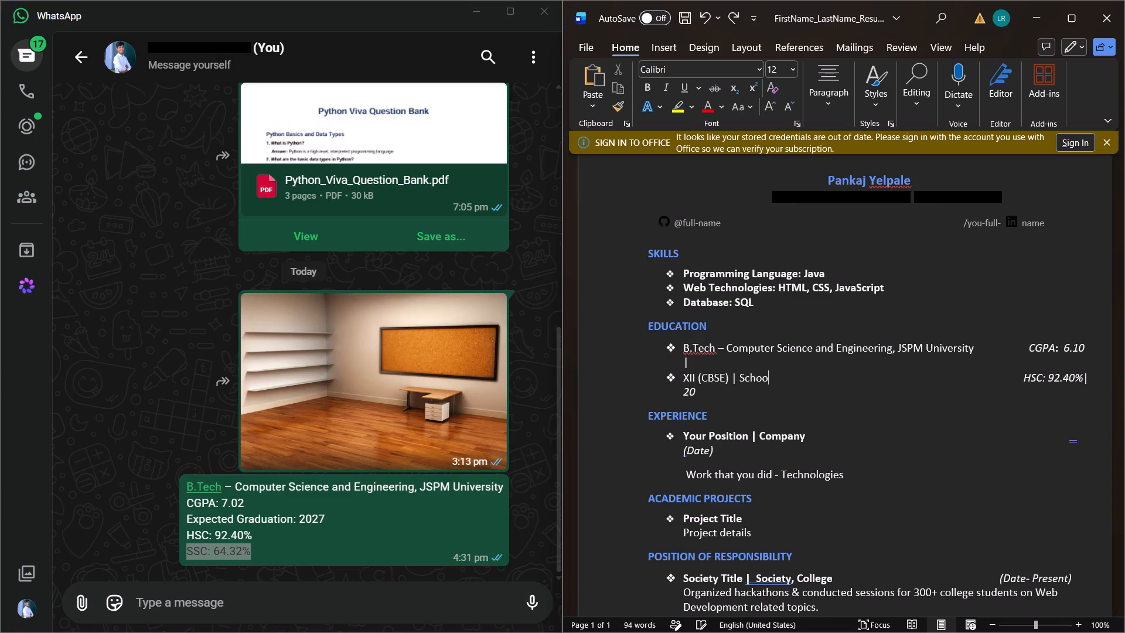
{"action": "key", "text": "BackSpace"}
{"action": "key", "text": "BackSpace"}
{"action": "key", "text": "BackSpace"}
{"action": "key", "text": "BackSpace"}
{"action": "key", "text": "BackSpace"}
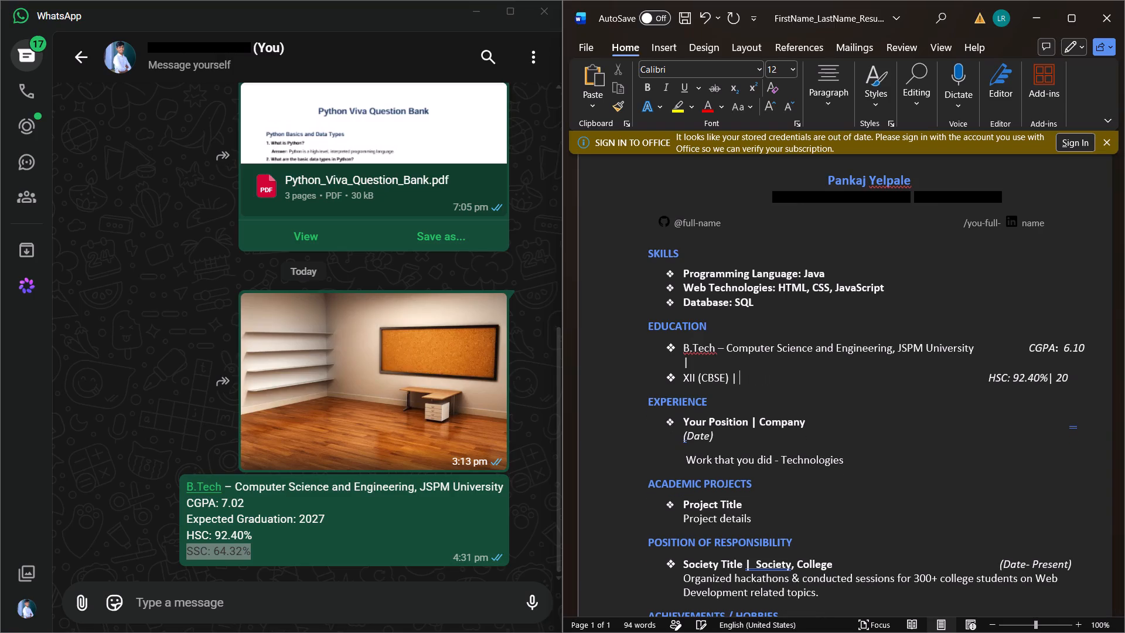
{"action": "key", "text": "BackSpace"}
{"action": "key", "text": "BackSpace"}
{"action": "key", "text": "BackSpace"}
{"action": "key", "text": "BackSpace"}
{"action": "key", "text": "BackSpace"}
{"action": "key", "text": "BackSpace"}
{"action": "key", "text": "BackSpace"}
{"action": "key", "text": "BackSpace"}
{"action": "key", "text": "BackSpace"}
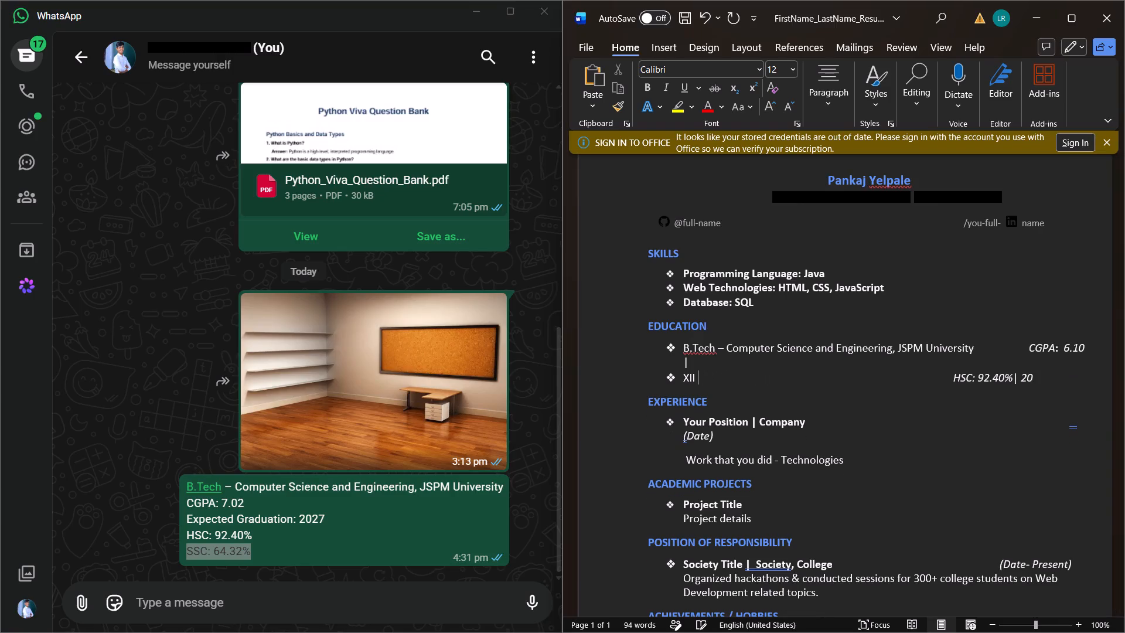
{"action": "key", "text": "BackSpace"}
{"action": "key", "text": "BackSpace"}
{"action": "key", "text": "BackSpace"}
{"action": "key", "text": "BackSpace"}
{"action": "key", "text": "ctrl+v"}
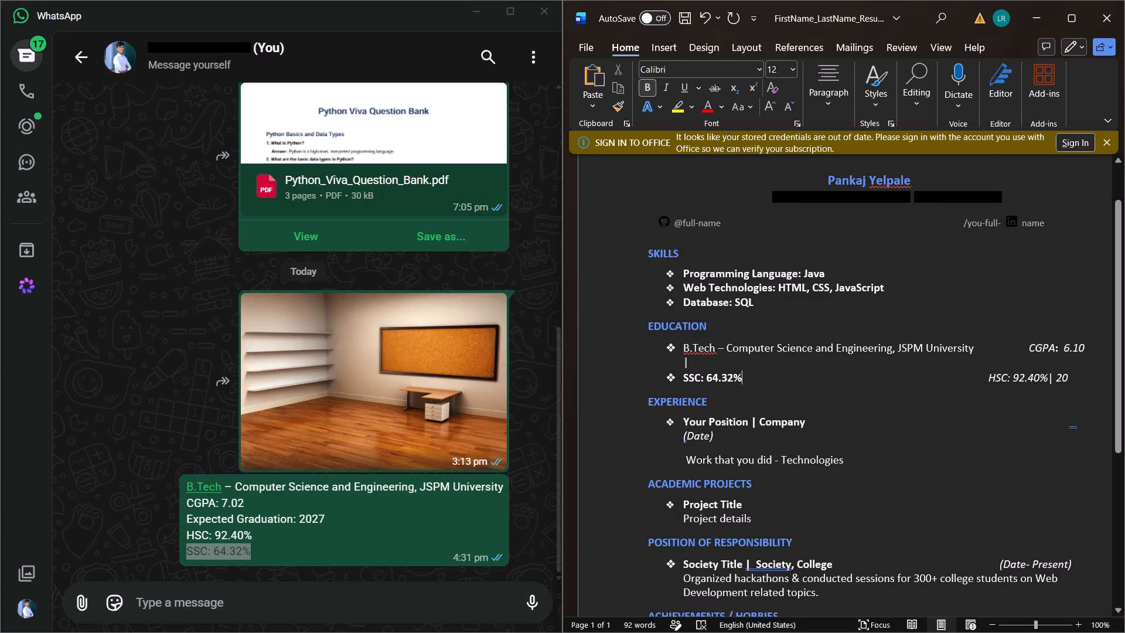
Complete the year after HSC: 92.40%| in the second EDUCATION entry as 2021.
{"action": "left_click", "coordinate": [1075, 378]}
{"action": "key", "text": "BackSpace"}
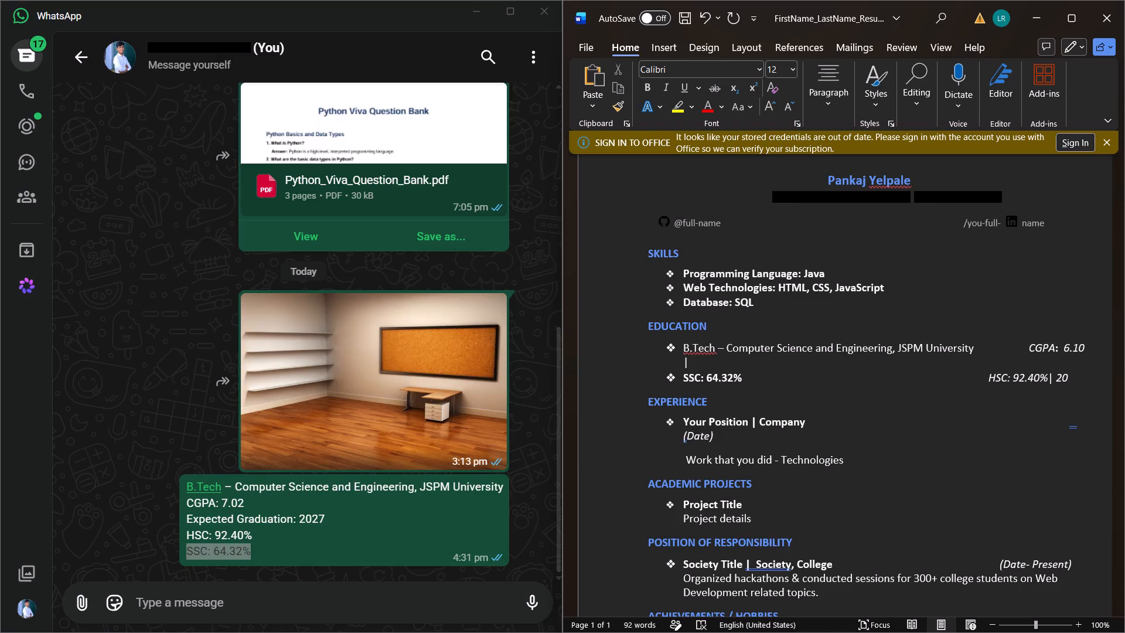
{"action": "type", "text": "23"}
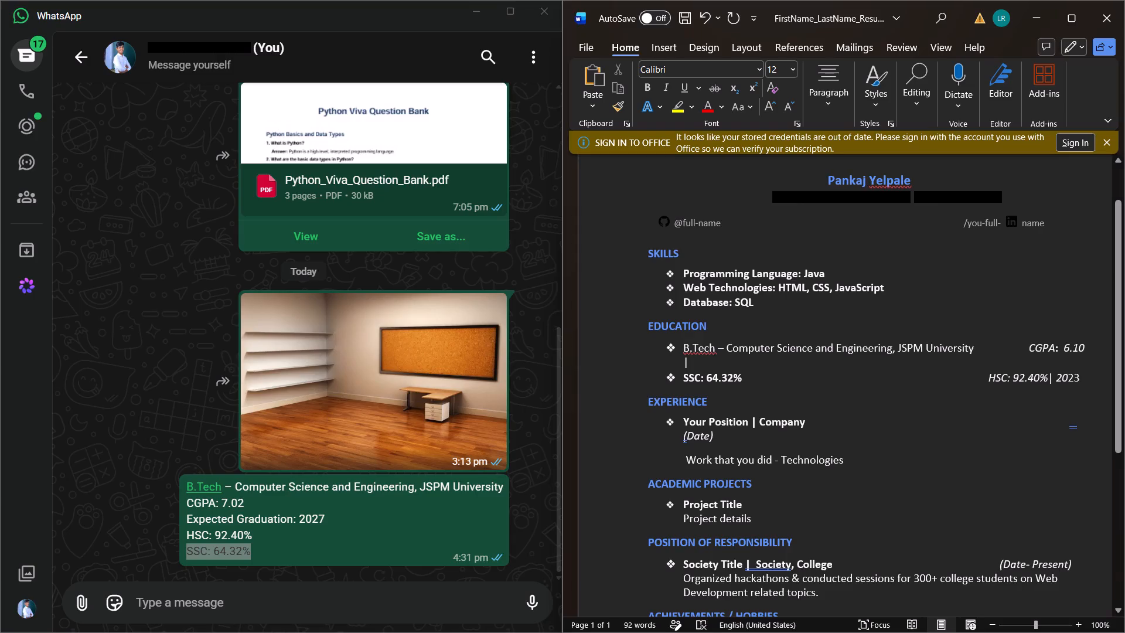
{"action": "key", "text": "BackSpace"}
{"action": "key", "text": "1"}
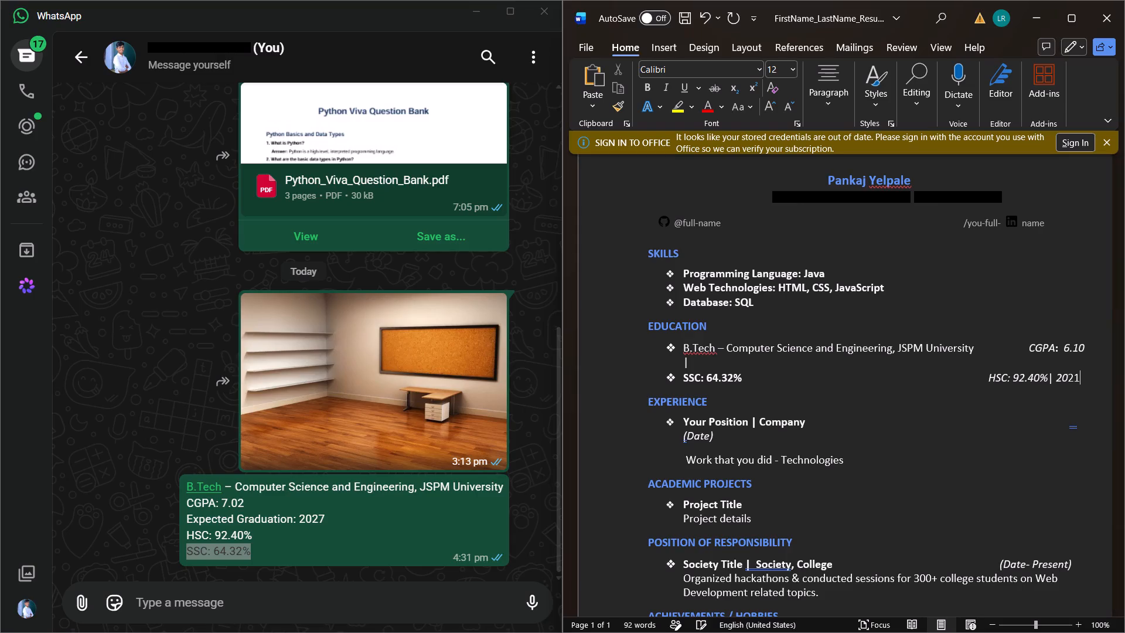
Place the text cursor directly after SSC: 64.32% in the second EDUCATION entry.
{"action": "left_click", "coordinate": [746, 377]}
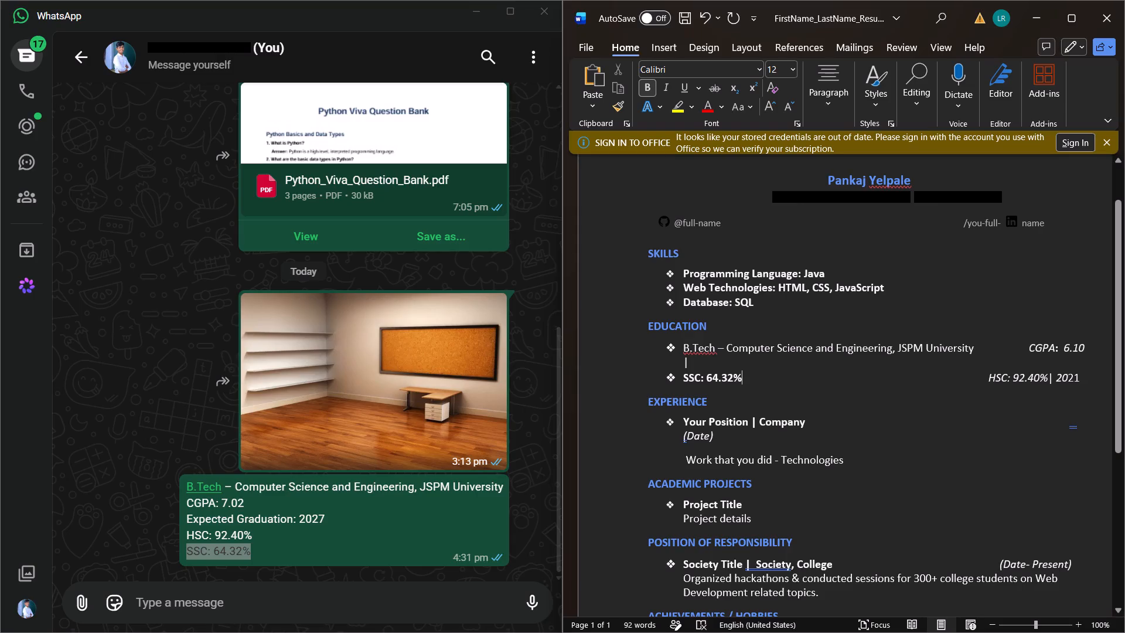
Append |2023 directly after SSC: 64.32% in the second EDUCATION entry.
{"action": "key", "text": "backslash"}
{"action": "key", "text": "BackSpace"}
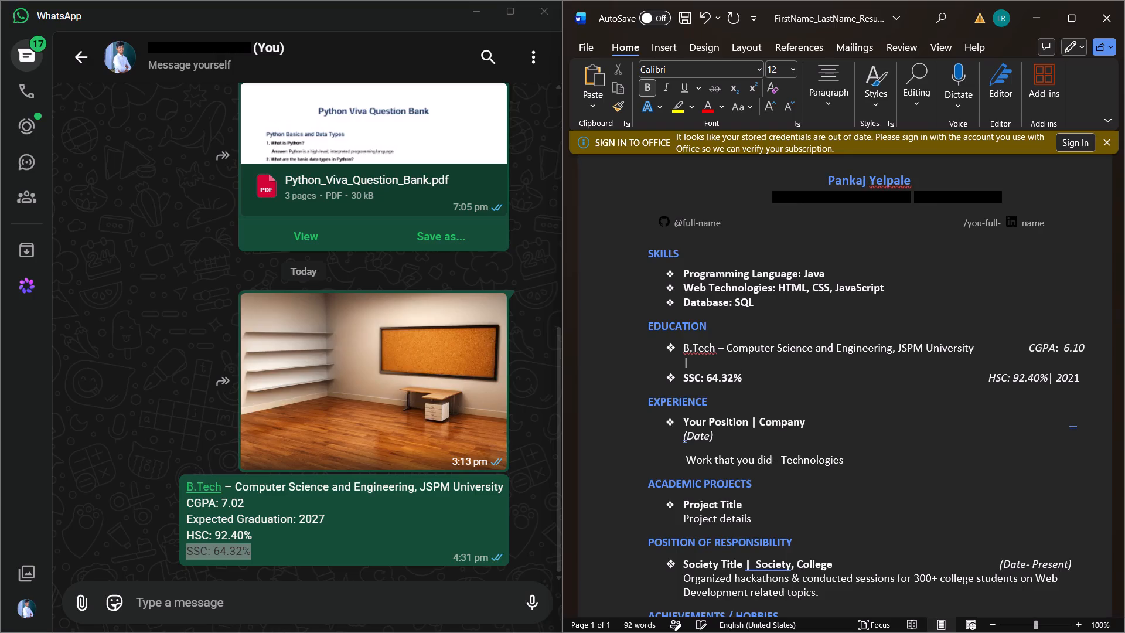
{"action": "key", "text": "shift+bar"}
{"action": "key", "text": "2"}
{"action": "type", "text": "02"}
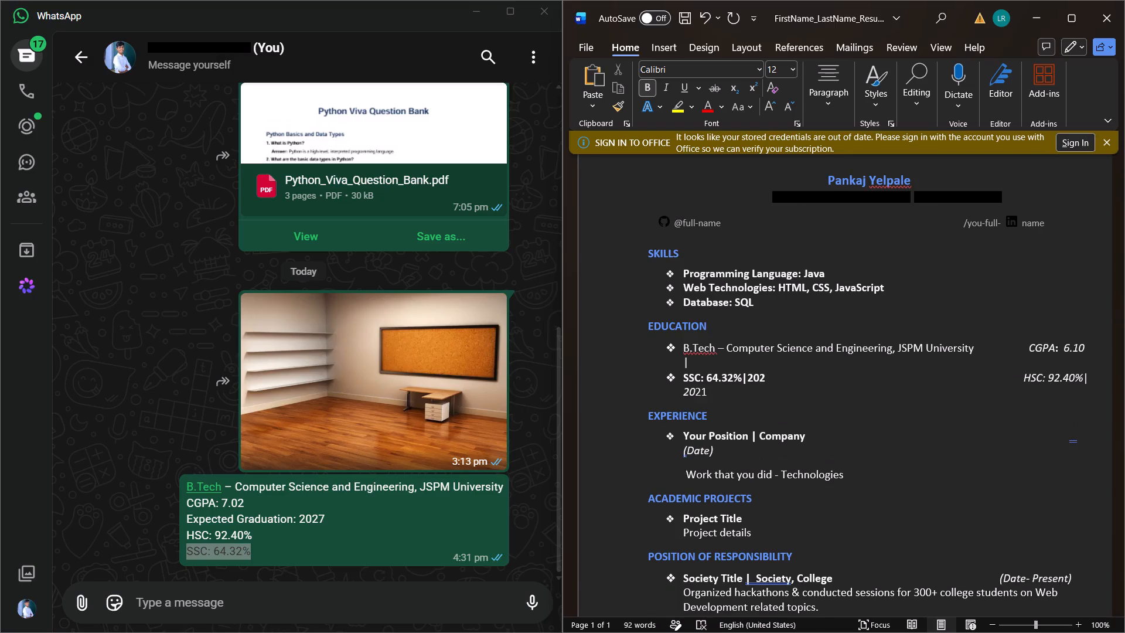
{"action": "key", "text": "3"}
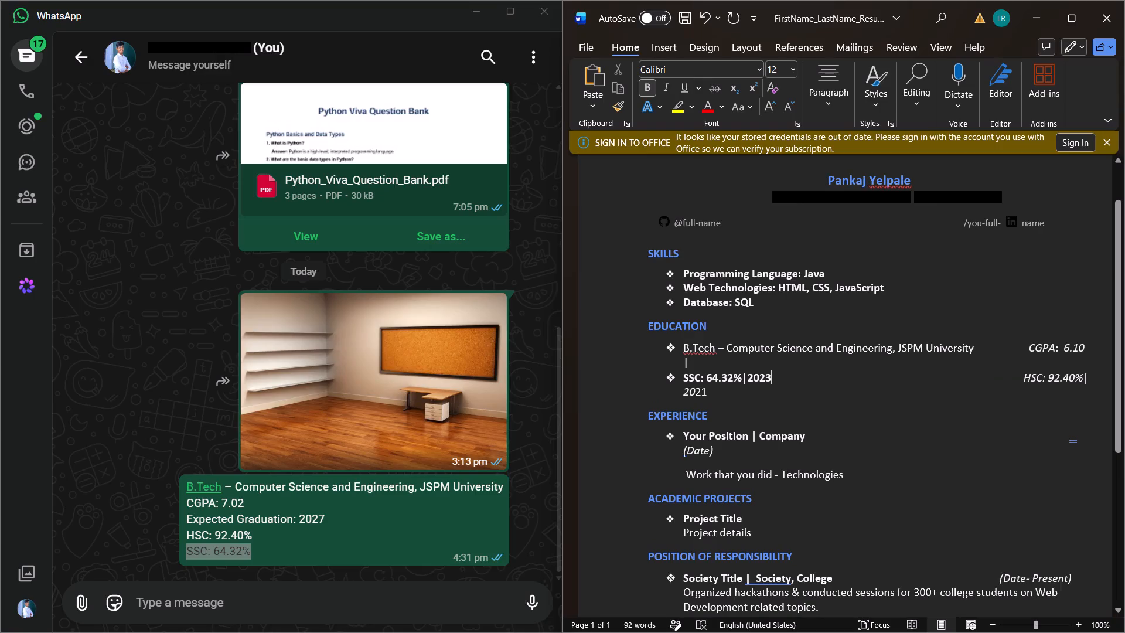
Remove the extra spaces around and within the HSC text in the second EDUCATION entry so it reads HSC:92.40%|2021.
{"action": "left_click", "coordinate": [1017, 380]}
{"action": "key", "text": "BackSpace"}
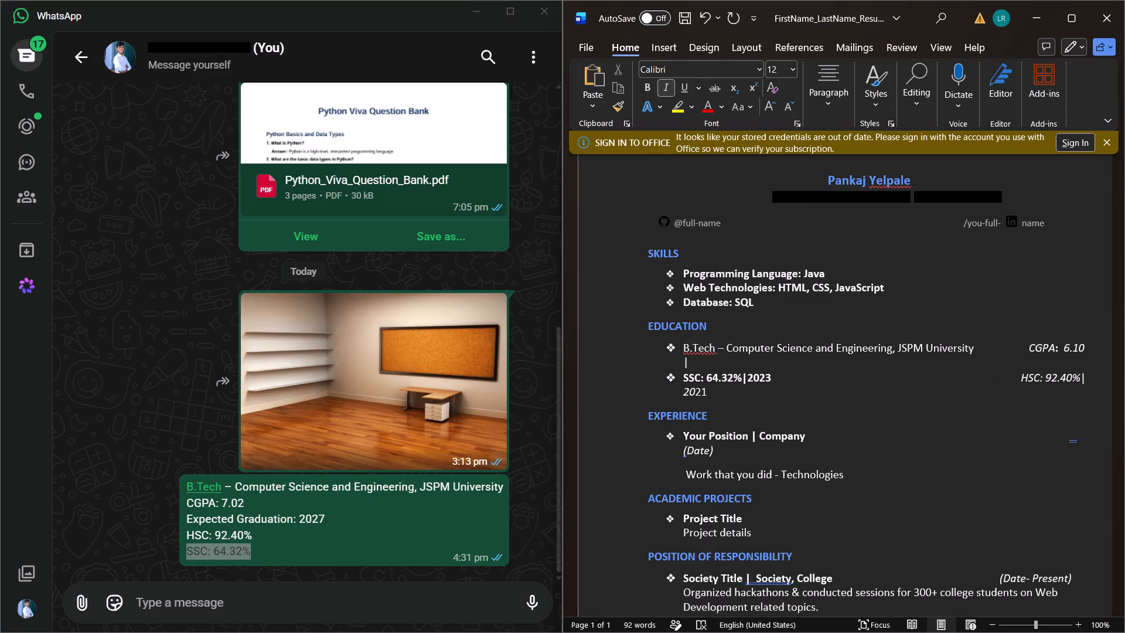
{"action": "key", "text": "BackSpace"}
{"action": "key", "text": "BackSpace"}
{"action": "key", "text": "BackSpace"}
{"action": "left_click", "coordinate": [684, 393]}
{"action": "key", "text": "BackSpace"}
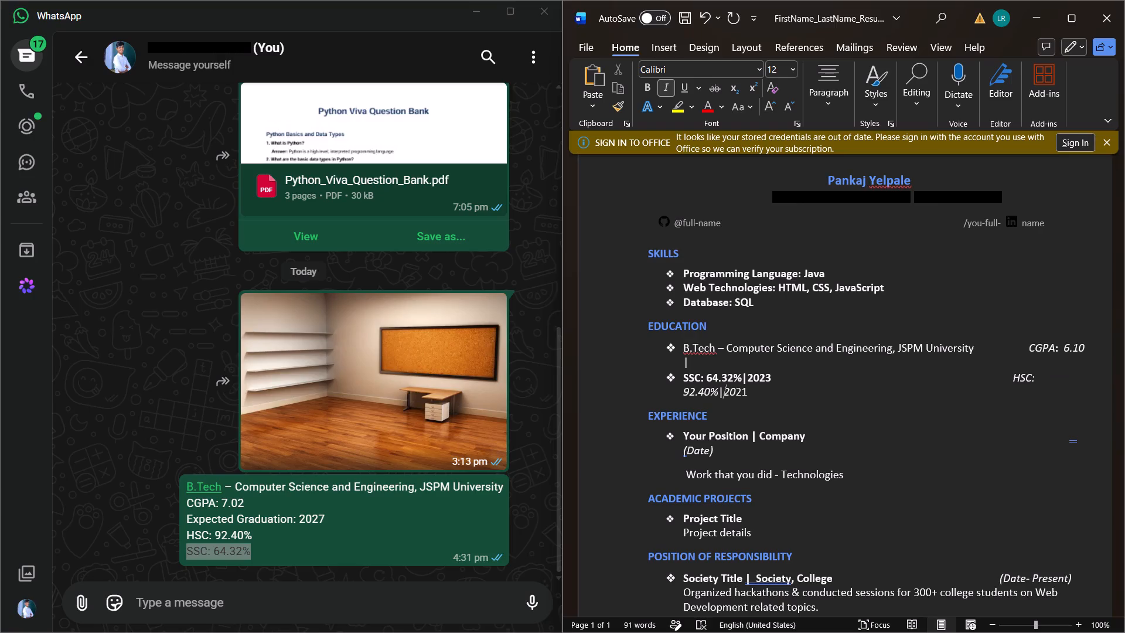
{"action": "left_click", "coordinate": [681, 392]}
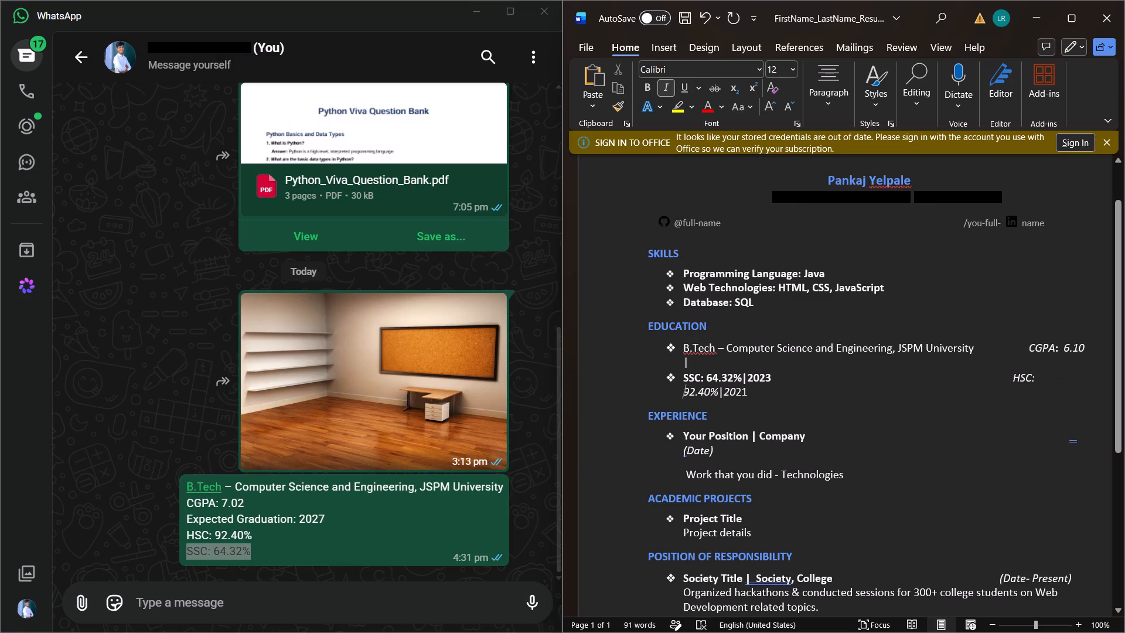
{"action": "key", "text": "BackSpace"}
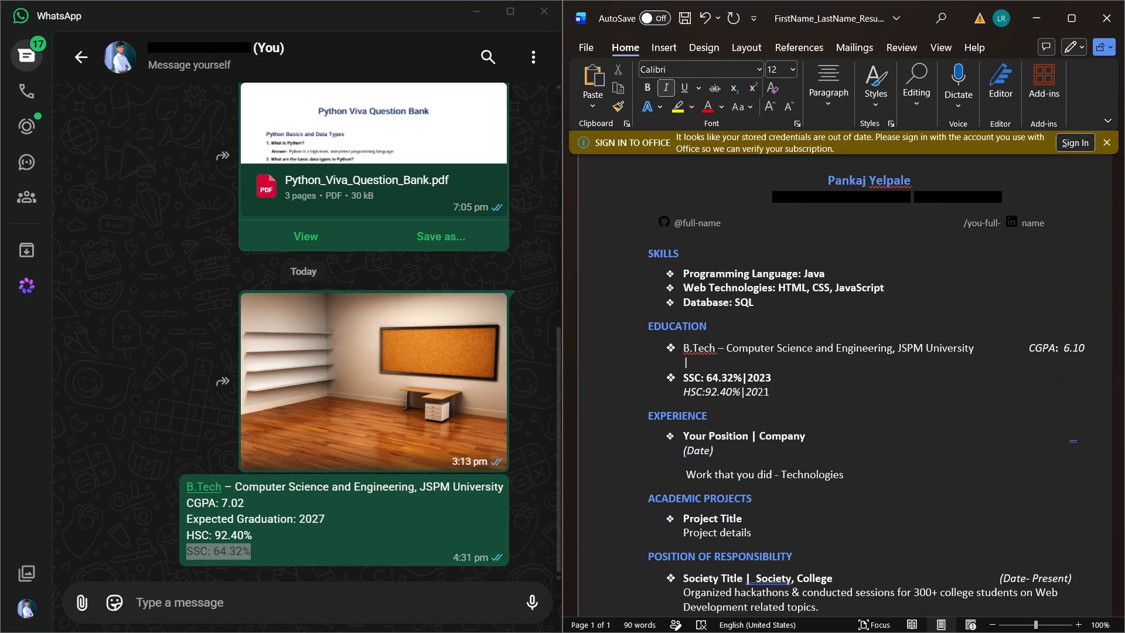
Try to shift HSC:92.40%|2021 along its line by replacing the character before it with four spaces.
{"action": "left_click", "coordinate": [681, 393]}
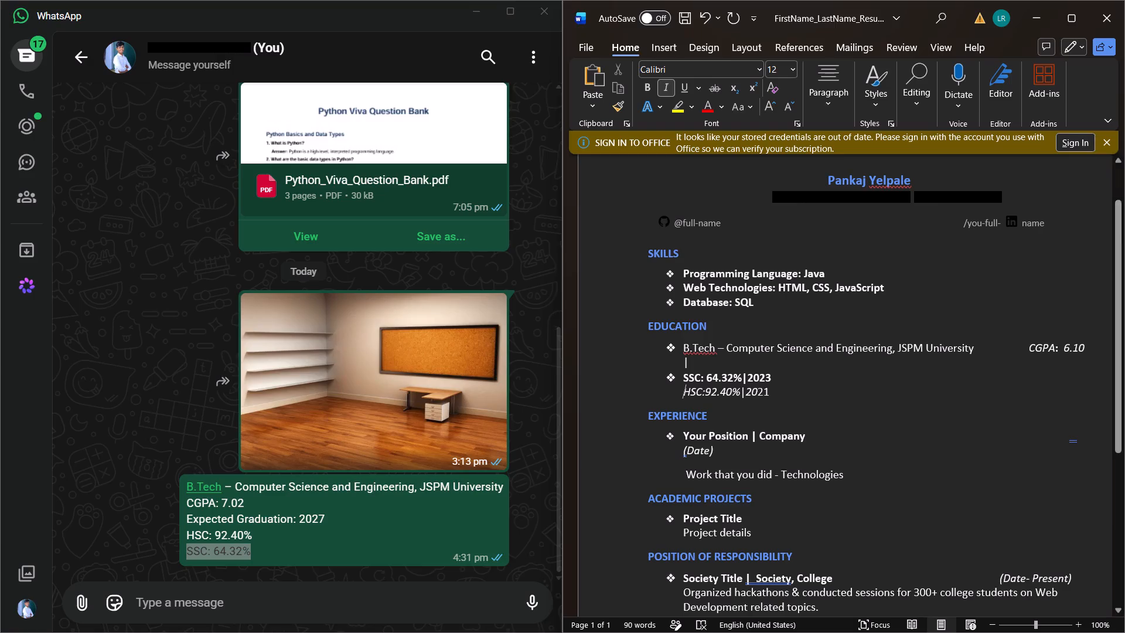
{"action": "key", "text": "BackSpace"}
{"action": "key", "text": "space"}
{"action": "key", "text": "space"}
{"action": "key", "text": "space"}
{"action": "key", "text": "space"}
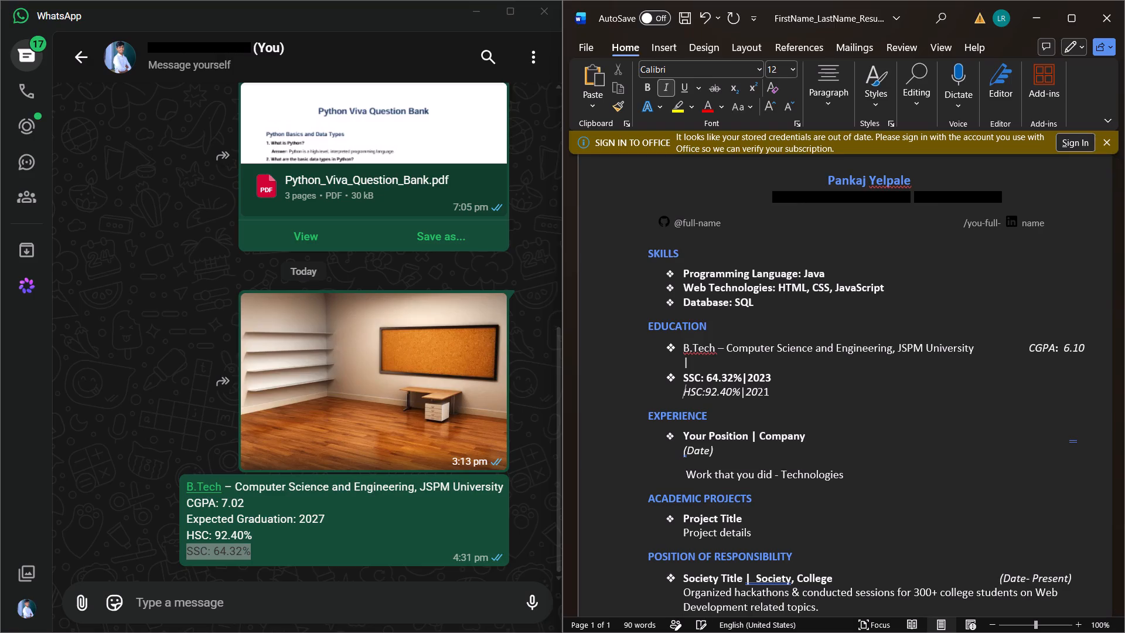
Copy HSC:92.40%|2021 from the second EDUCATION entry and delete it from there.
{"action": "left_click_drag", "start_coordinate": [844, 395], "coordinate": [872, 383]}
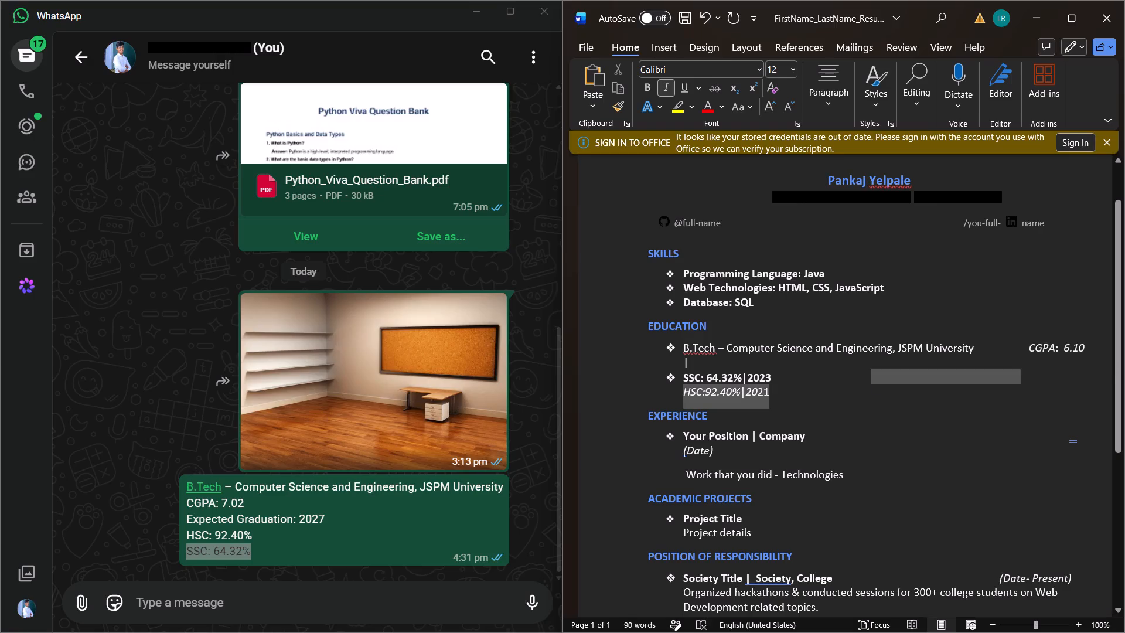
{"action": "left_click_drag", "start_coordinate": [872, 383], "coordinate": [872, 382]}
{"action": "left_click", "coordinate": [846, 395]}
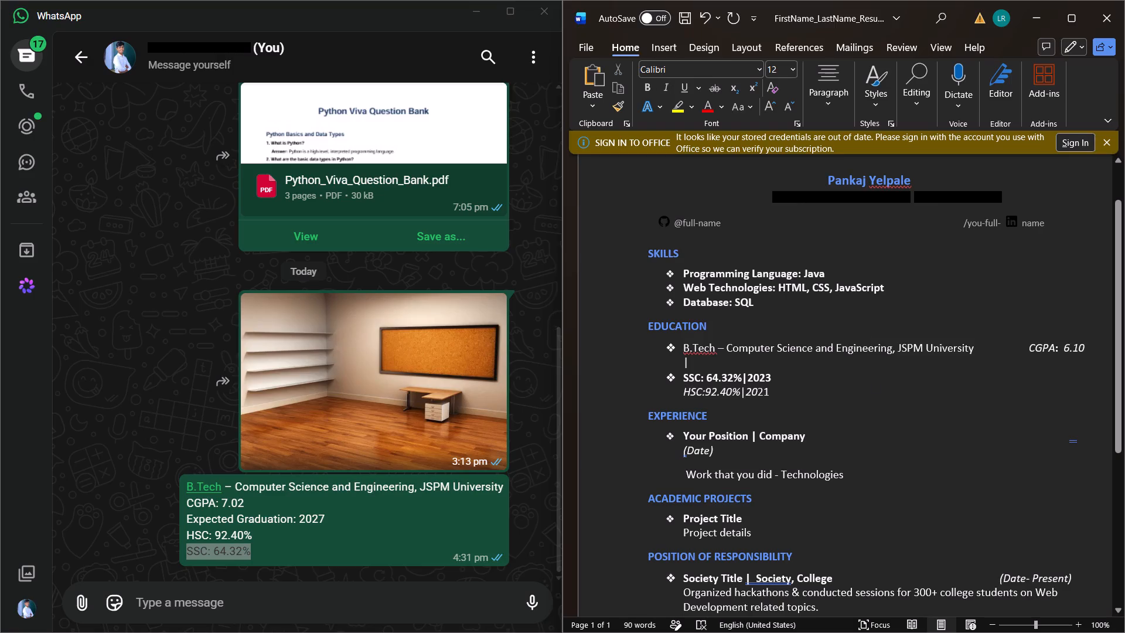
{"action": "left_click", "coordinate": [684, 392]}
{"action": "left_click_drag", "start_coordinate": [684, 392], "coordinate": [780, 392]}
{"action": "key", "text": "ctrl+c"}
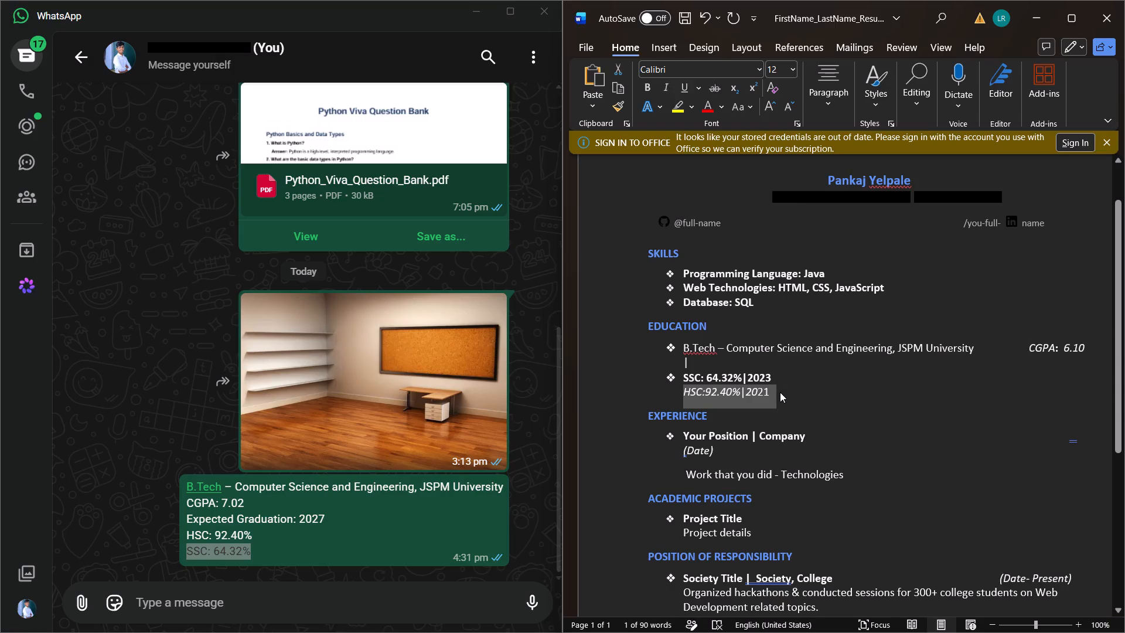
{"action": "key", "text": "Delete"}
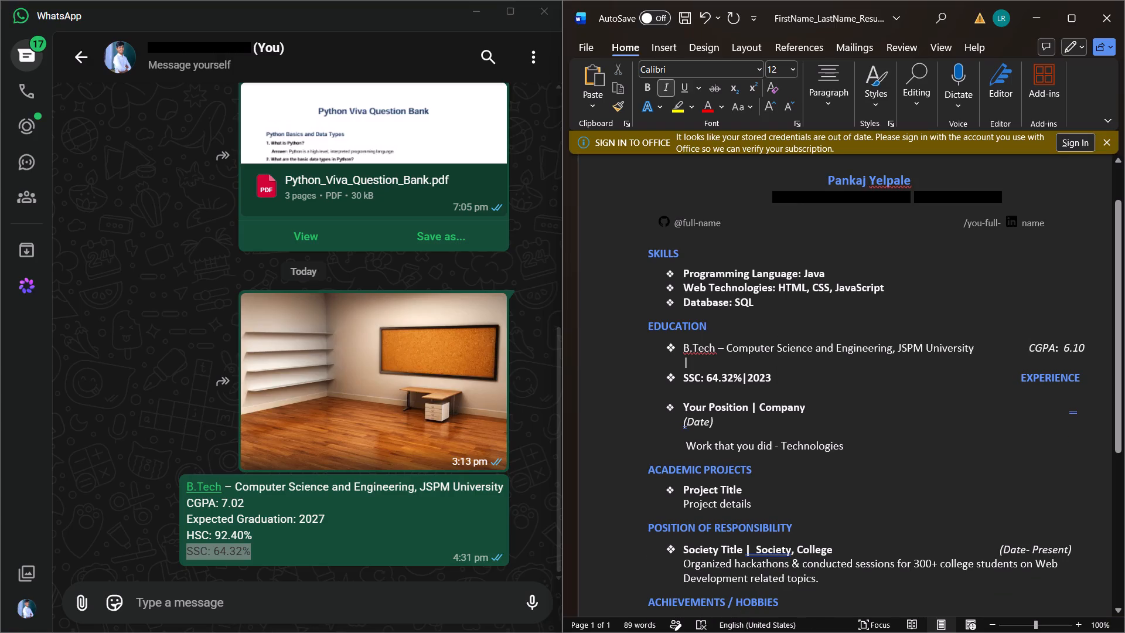
Break the line before the EXPERIENCE heading so it sits below the SSC: 64.32%|2023 entry.
{"action": "key", "text": "Return"}
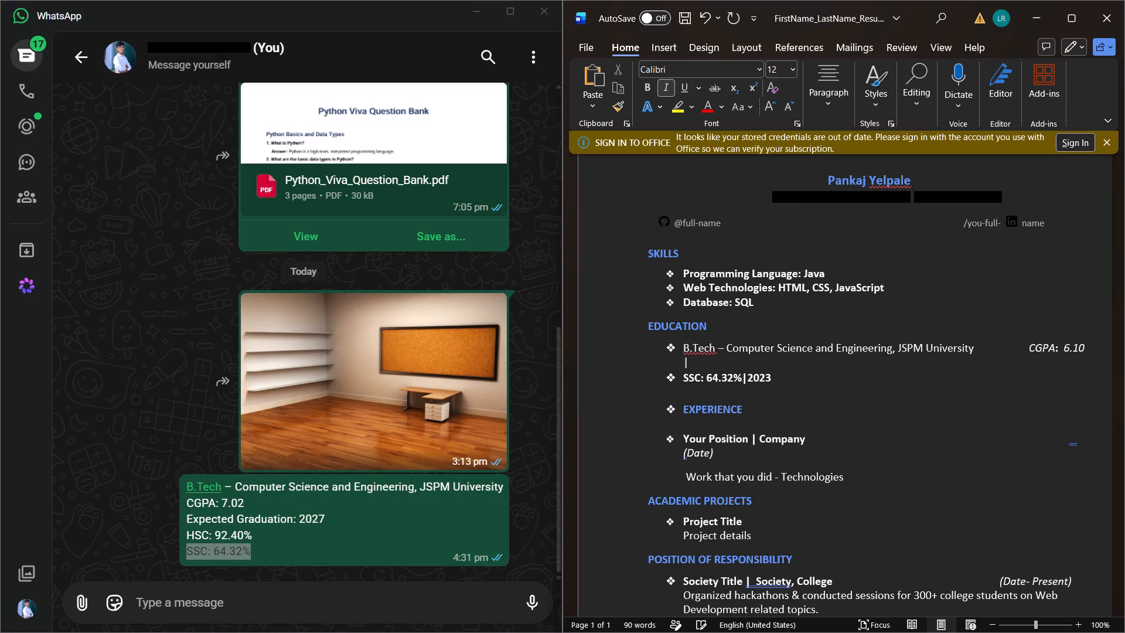
Paste HSC:92.40%|2021 into the blank area beside SSC: 64.32%|2023 in EDUCATION.
{"action": "left_click", "coordinate": [848, 373]}
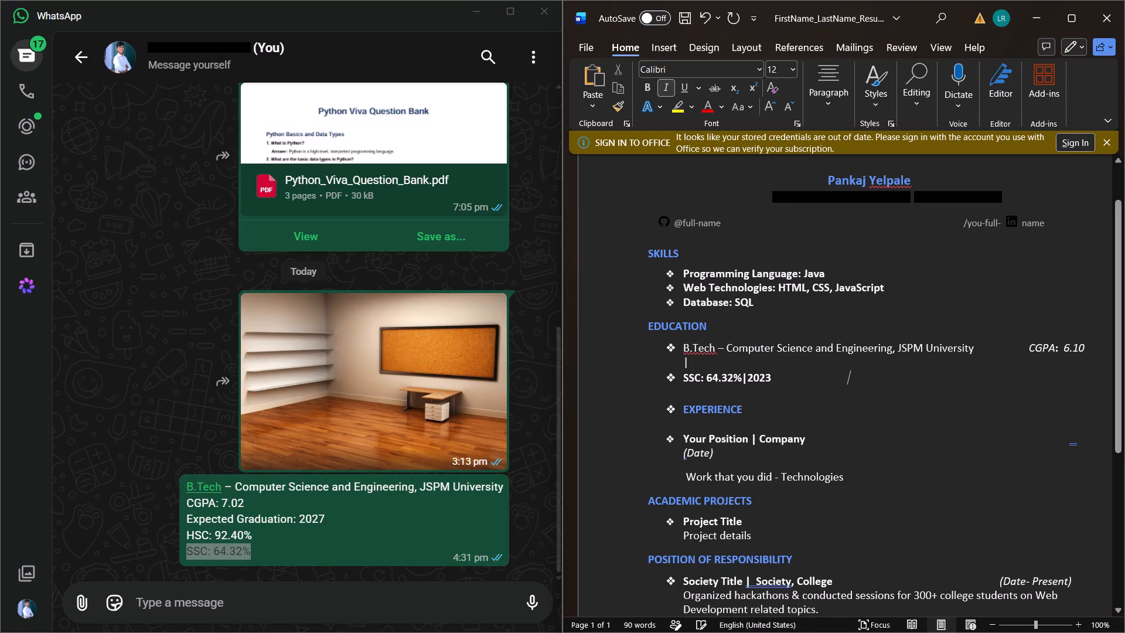
{"action": "key", "text": "ctrl+v"}
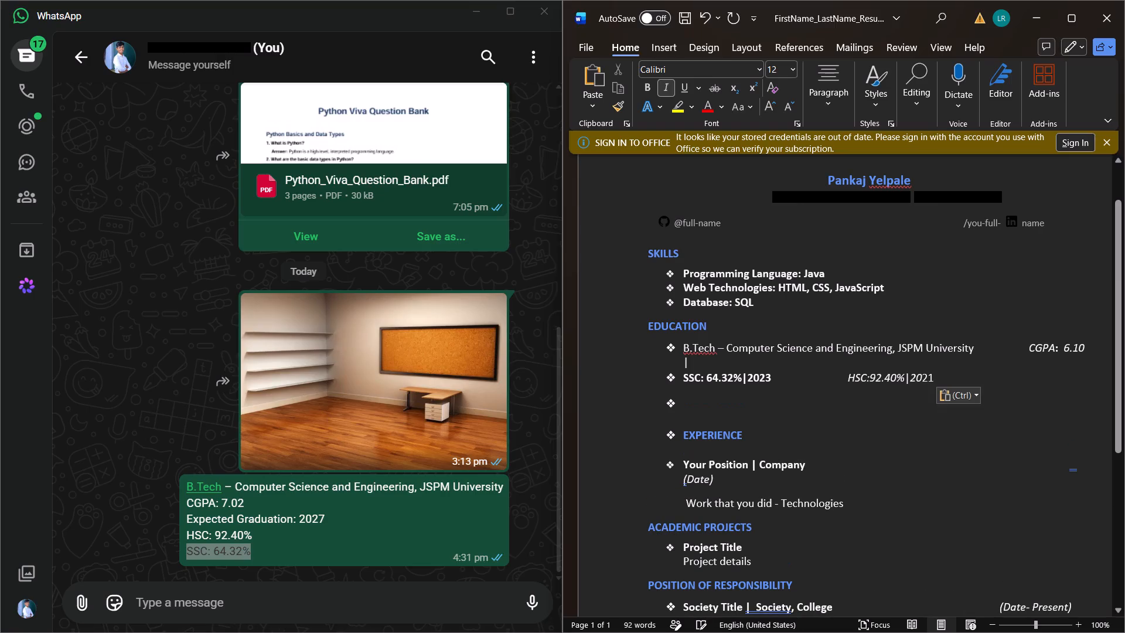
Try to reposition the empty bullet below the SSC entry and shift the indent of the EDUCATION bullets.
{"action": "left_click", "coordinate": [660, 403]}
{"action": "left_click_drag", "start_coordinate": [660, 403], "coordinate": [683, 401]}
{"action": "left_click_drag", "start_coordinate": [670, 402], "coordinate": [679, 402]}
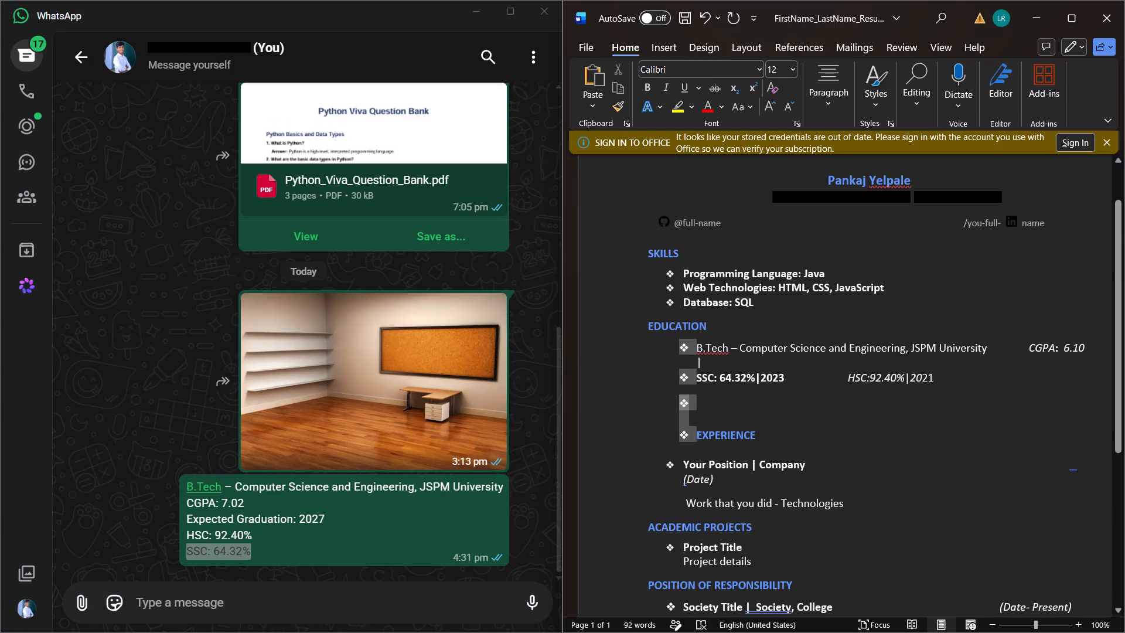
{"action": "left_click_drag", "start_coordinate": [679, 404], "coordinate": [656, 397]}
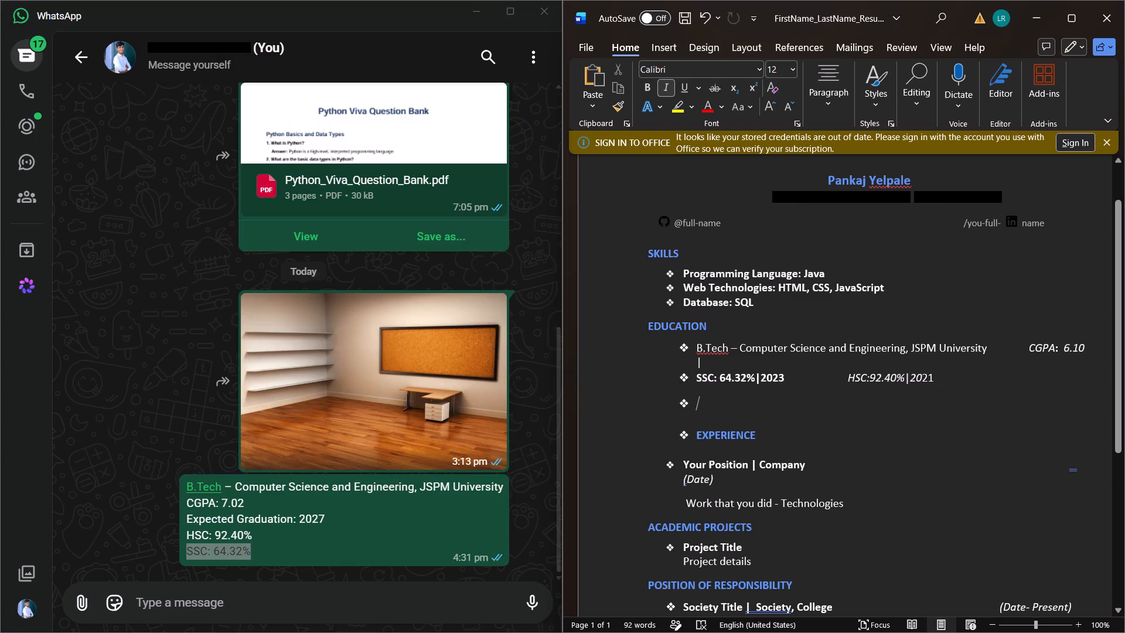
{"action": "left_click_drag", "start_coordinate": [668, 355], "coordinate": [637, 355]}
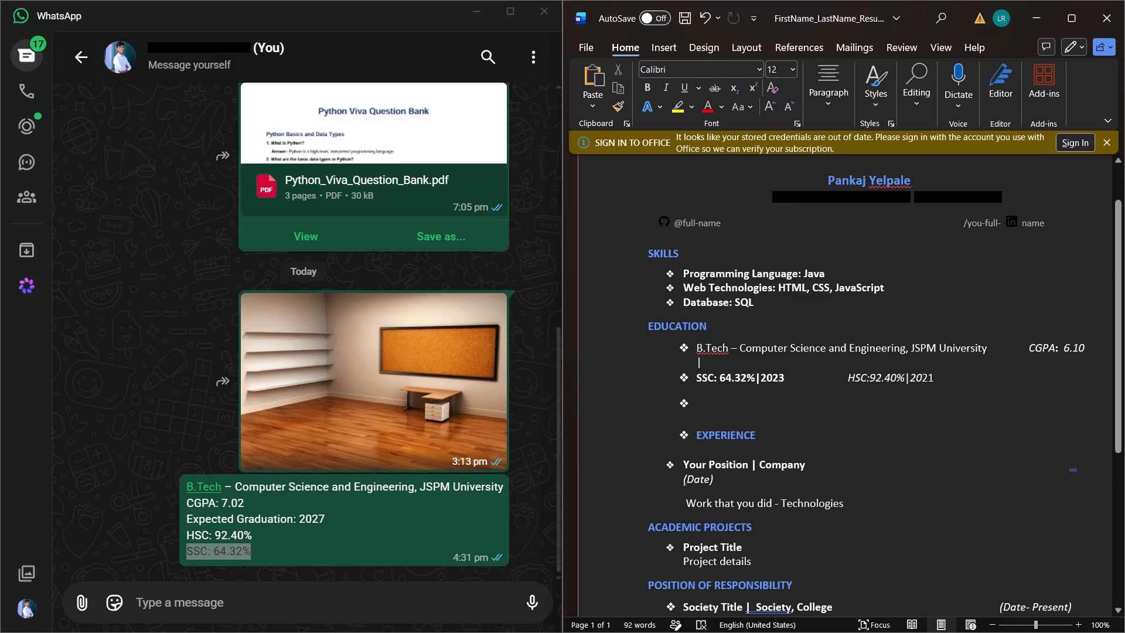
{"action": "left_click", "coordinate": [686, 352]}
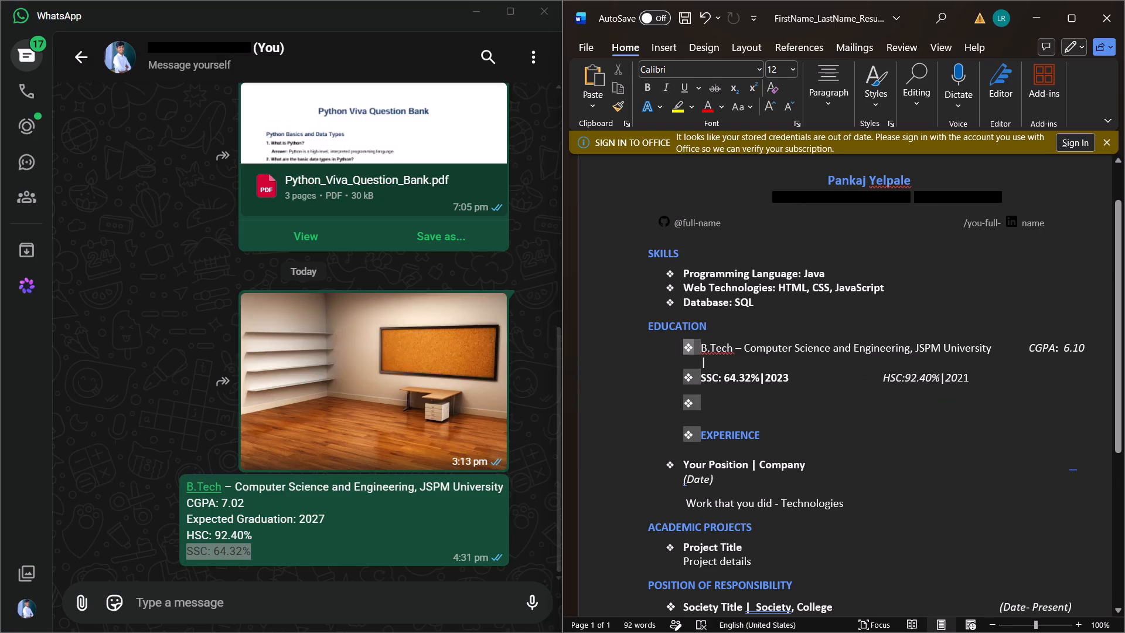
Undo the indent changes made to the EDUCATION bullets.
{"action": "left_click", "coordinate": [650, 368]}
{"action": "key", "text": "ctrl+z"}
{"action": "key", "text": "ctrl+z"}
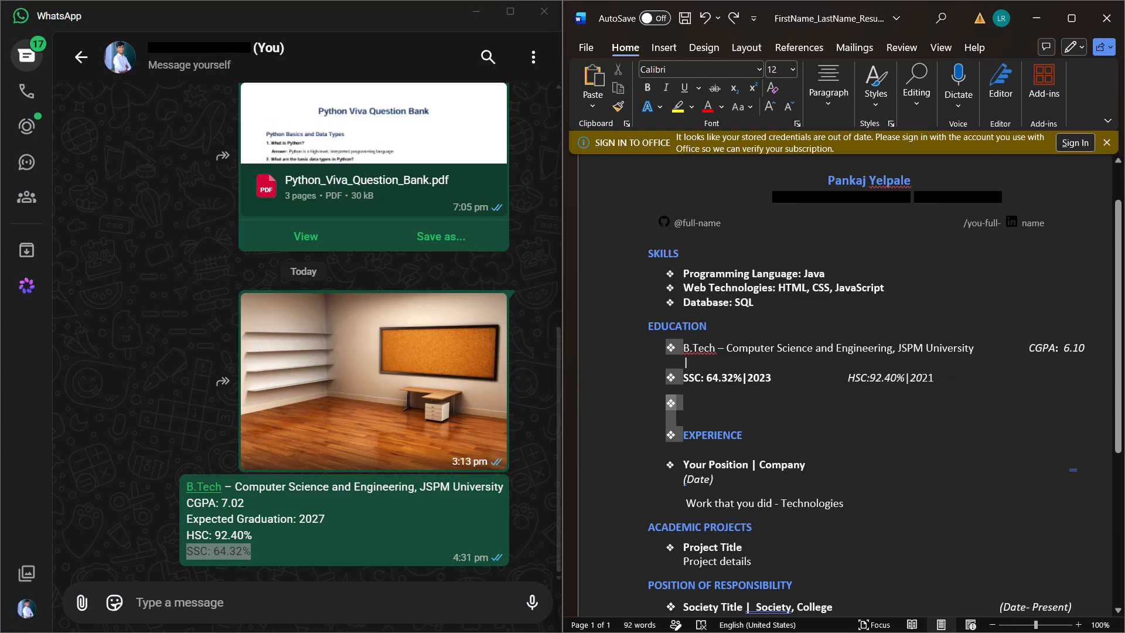
Undo the pasting and spacing edits of the HSC result in EDUCATION, back to HSC: 92.40%| on the SSC: 64.32%|2023 line.
{"action": "key", "text": "ctrl+z"}
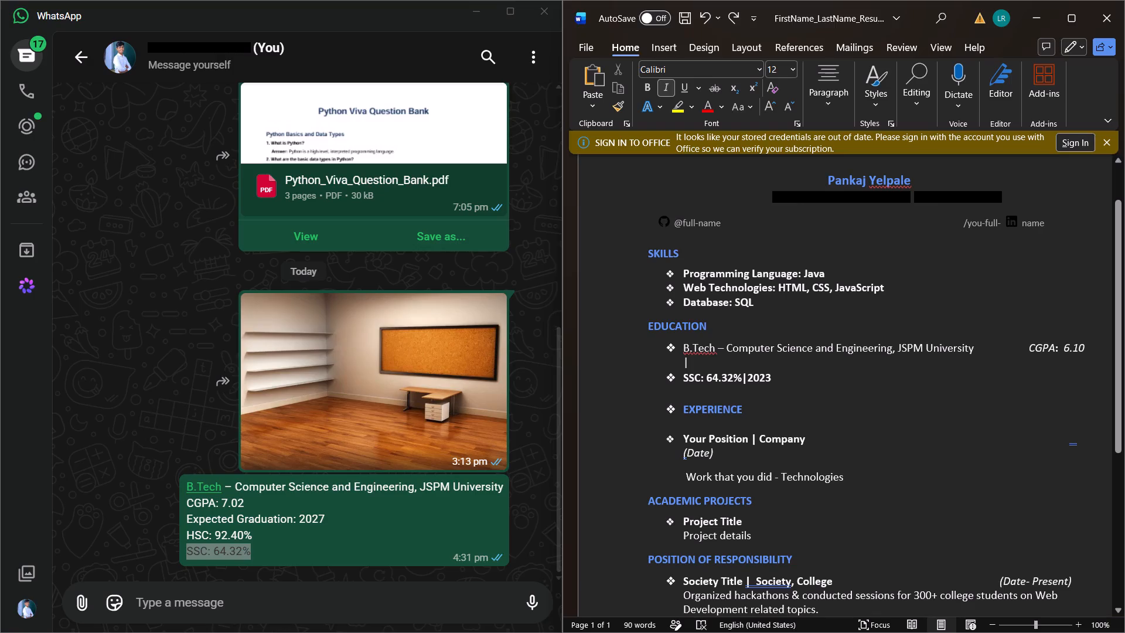
{"action": "key", "text": "ctrl+z"}
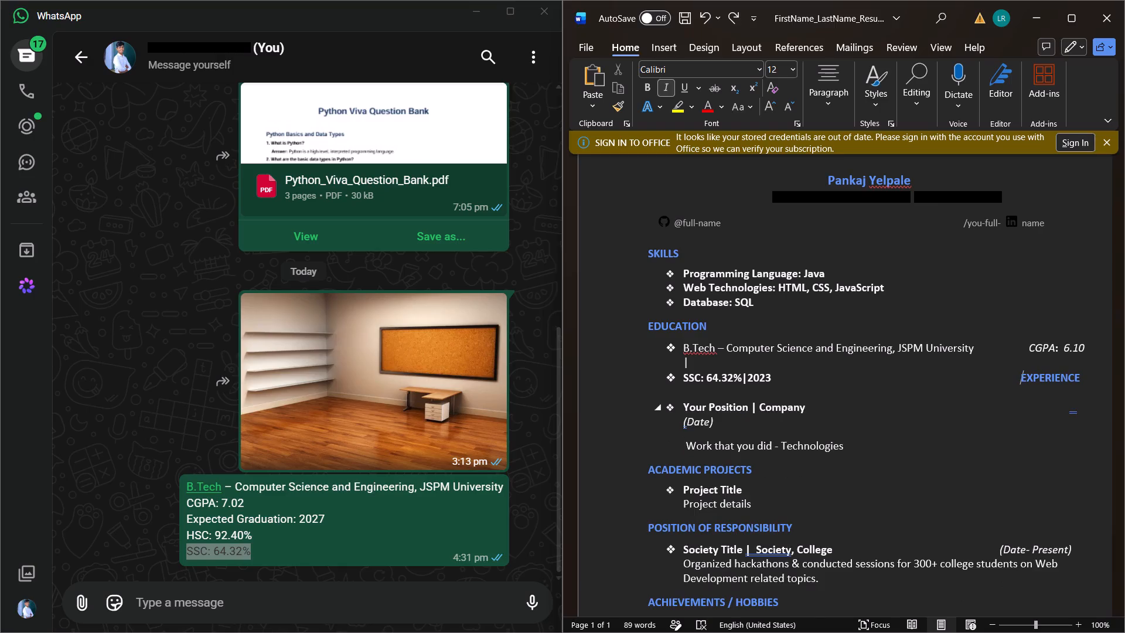
{"action": "key", "text": "ctrl+z"}
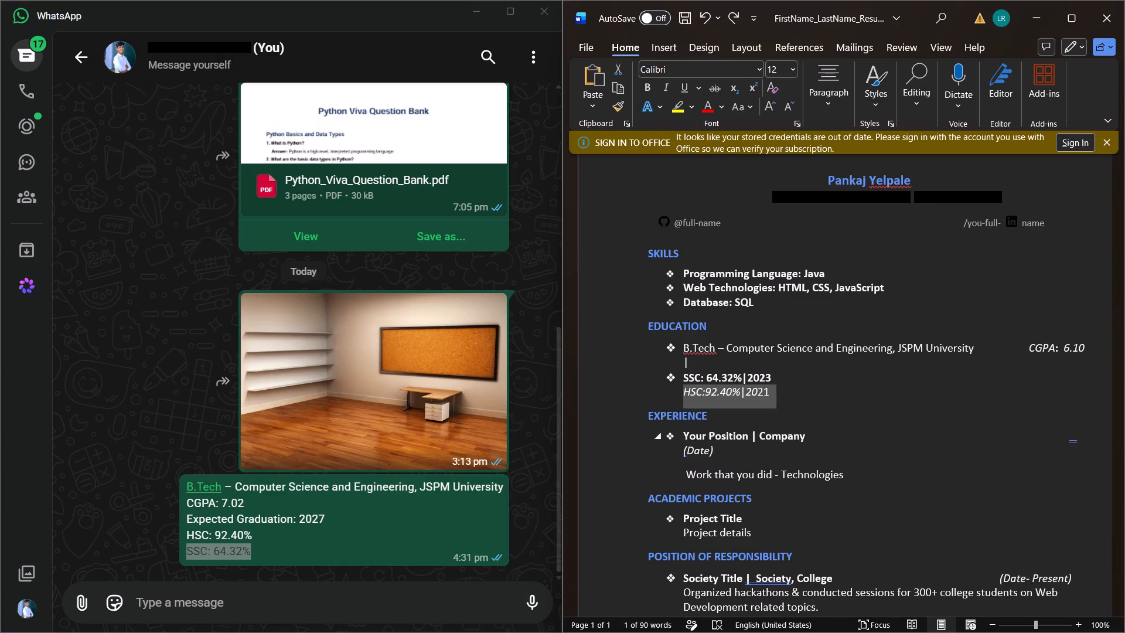
{"action": "key", "text": "ctrl+z"}
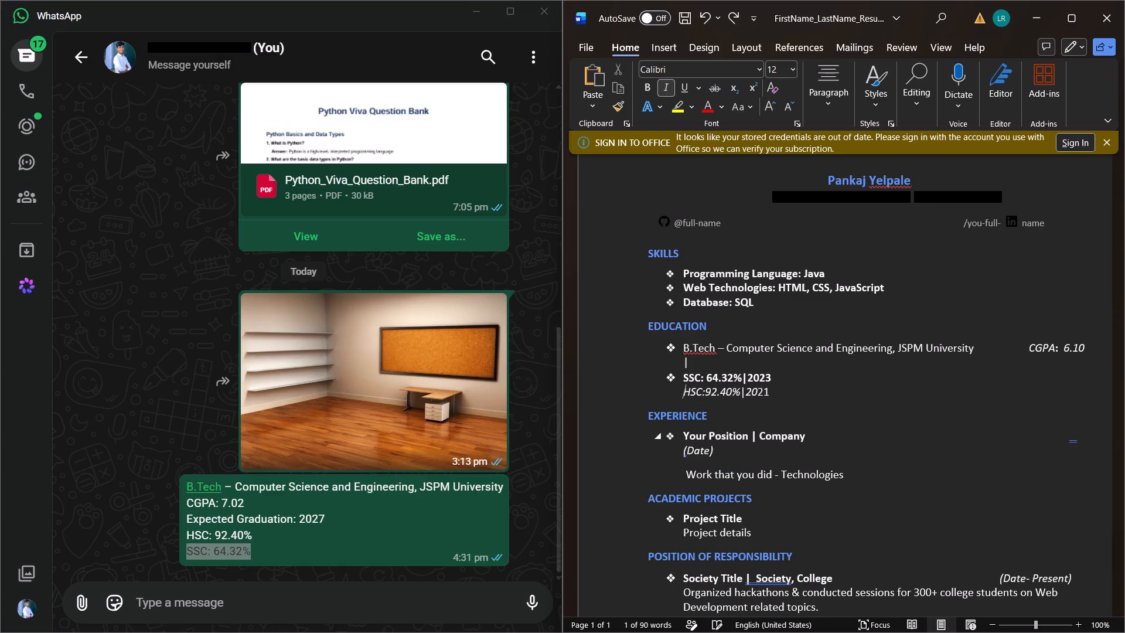
{"action": "key", "text": "ctrl+z"}
{"action": "key", "text": "ctrl+z"}
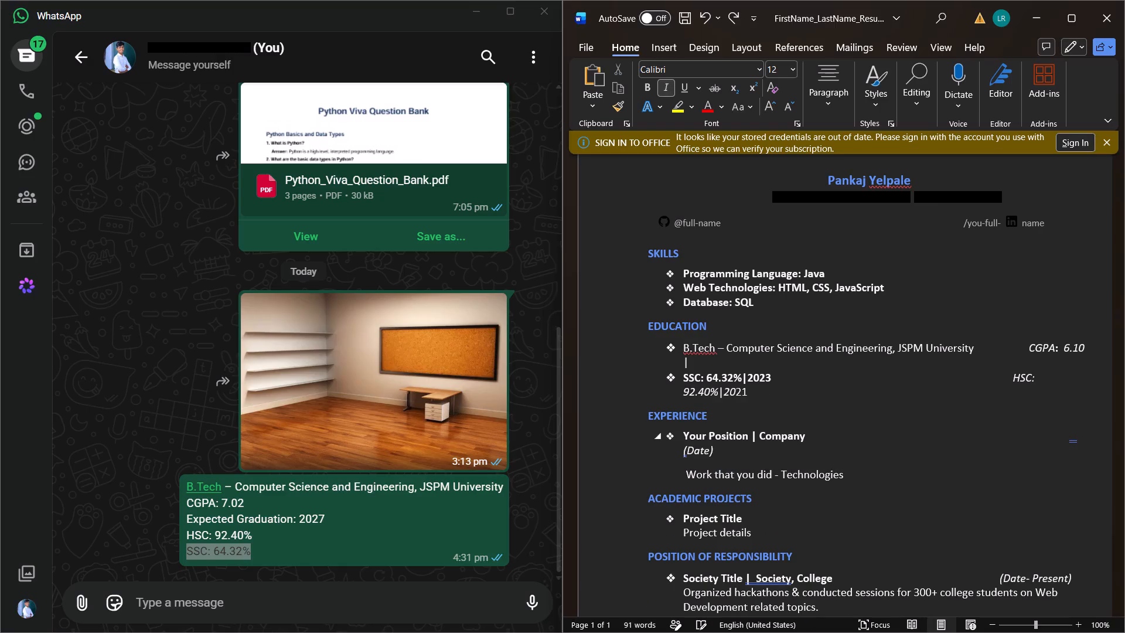
{"action": "key", "text": "ctrl+z"}
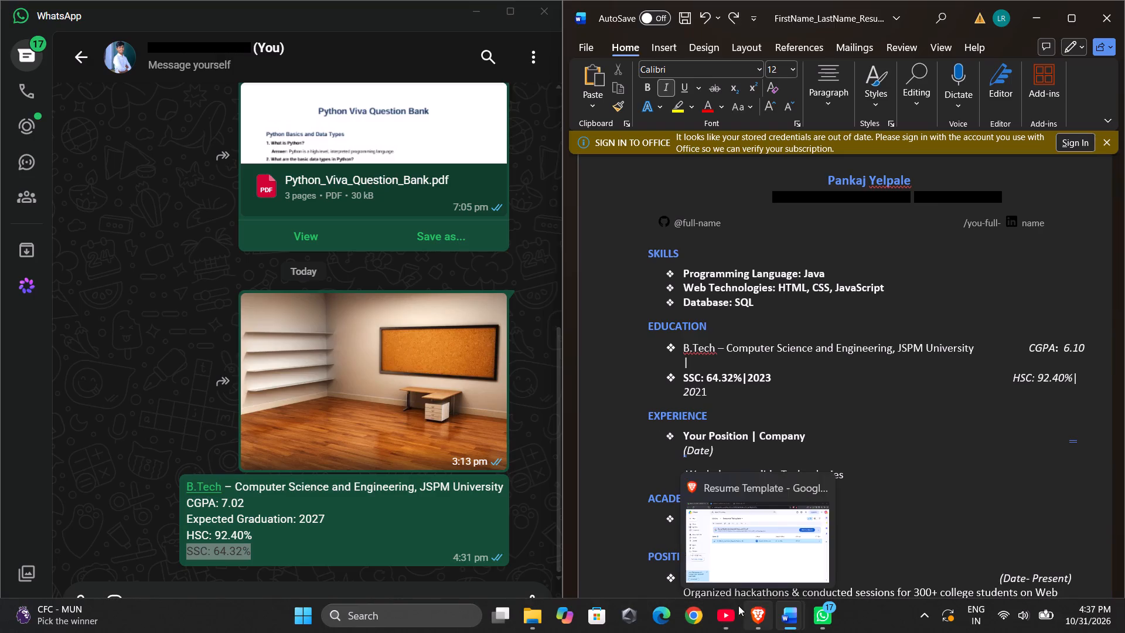
Switch to YouTube, pause the playing music video and return to the resume in Word.
{"action": "left_click", "coordinate": [701, 551], "text": "ctrl"}
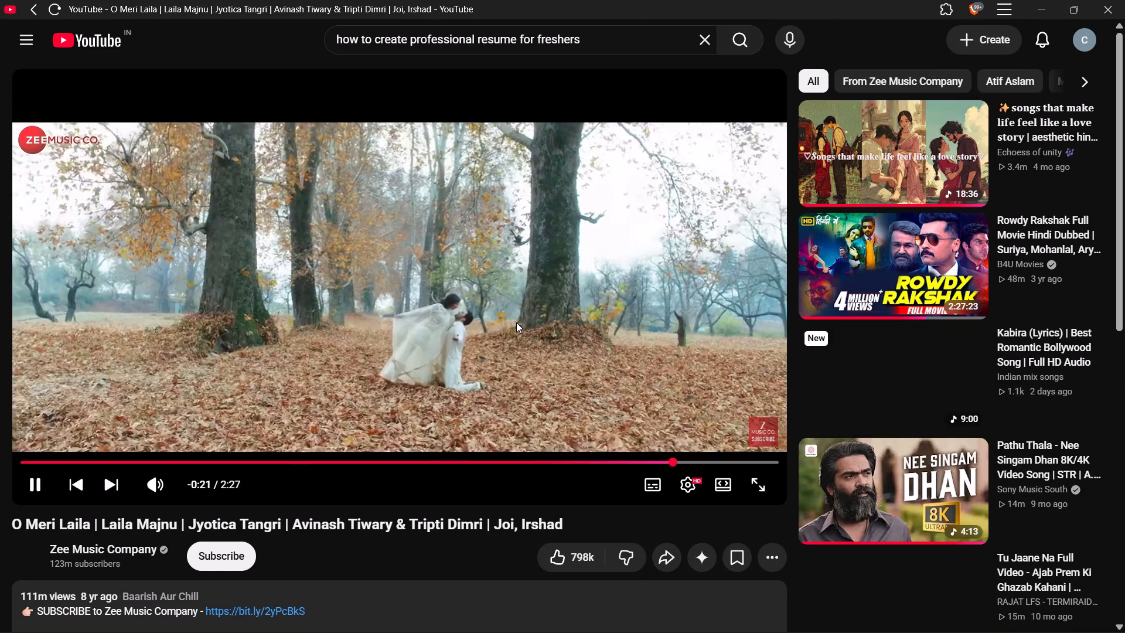
{"action": "left_click", "coordinate": [516, 322]}
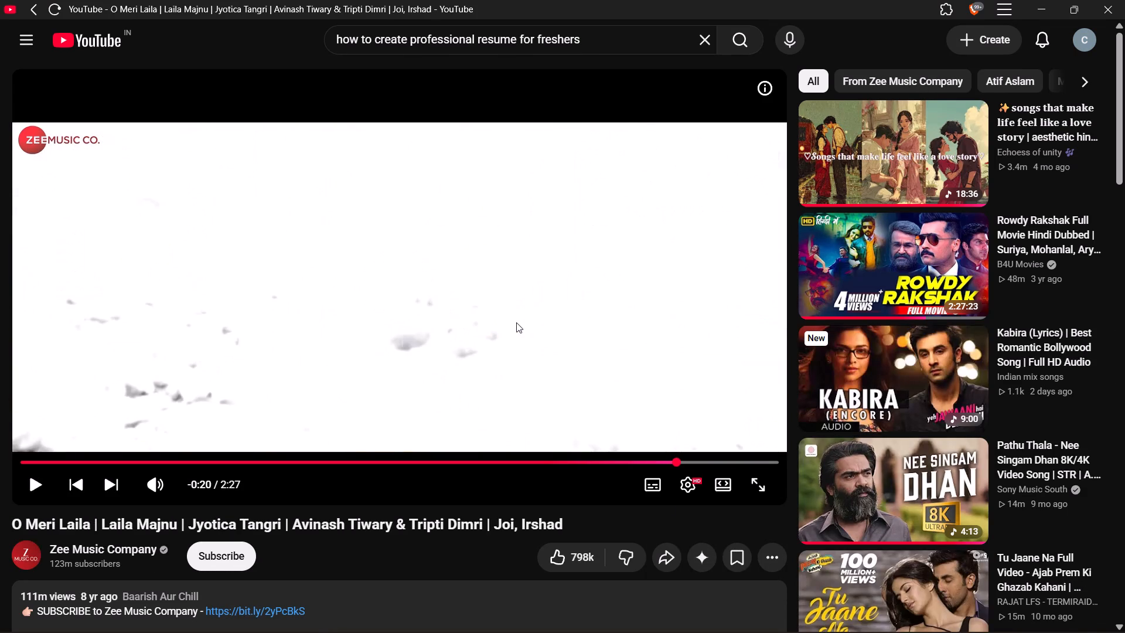
{"action": "left_click", "coordinate": [1039, 1]}
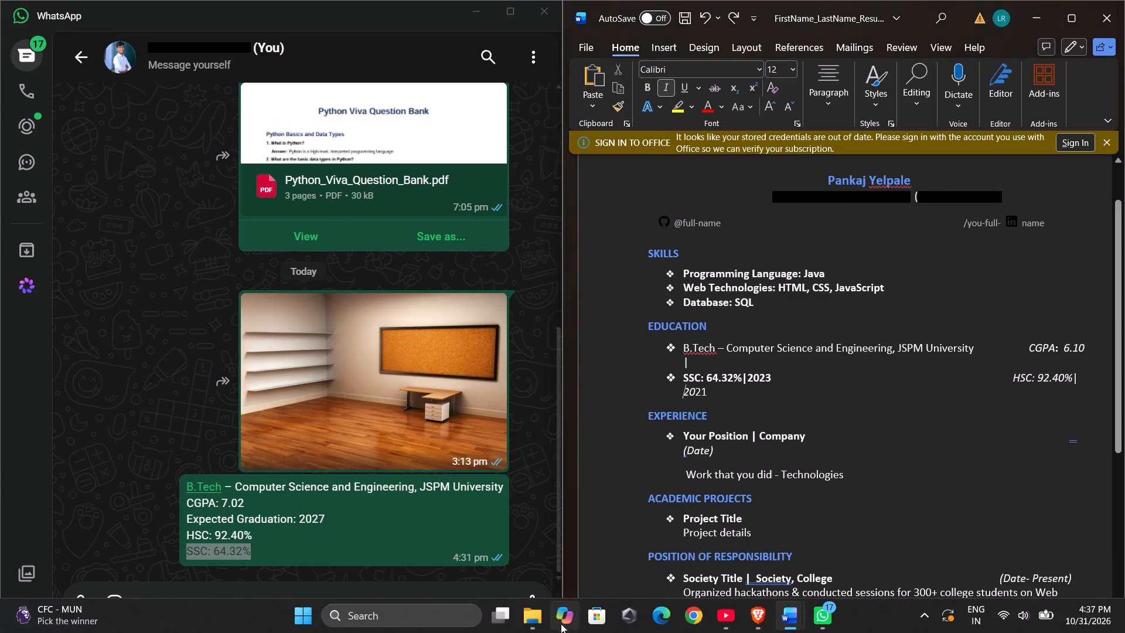
In File Explorer's Downloads folder, share the Word file FirstName_LastName_Resume (2) using WhatsApp.
{"action": "left_click", "coordinate": [534, 550]}
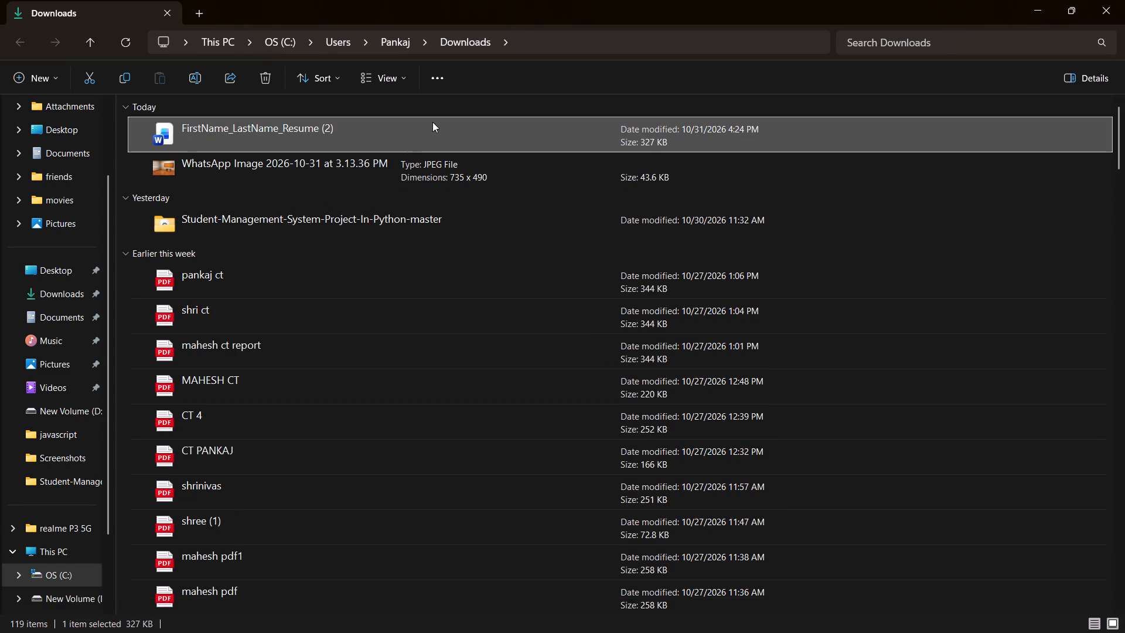
{"action": "right_click", "coordinate": [432, 121]}
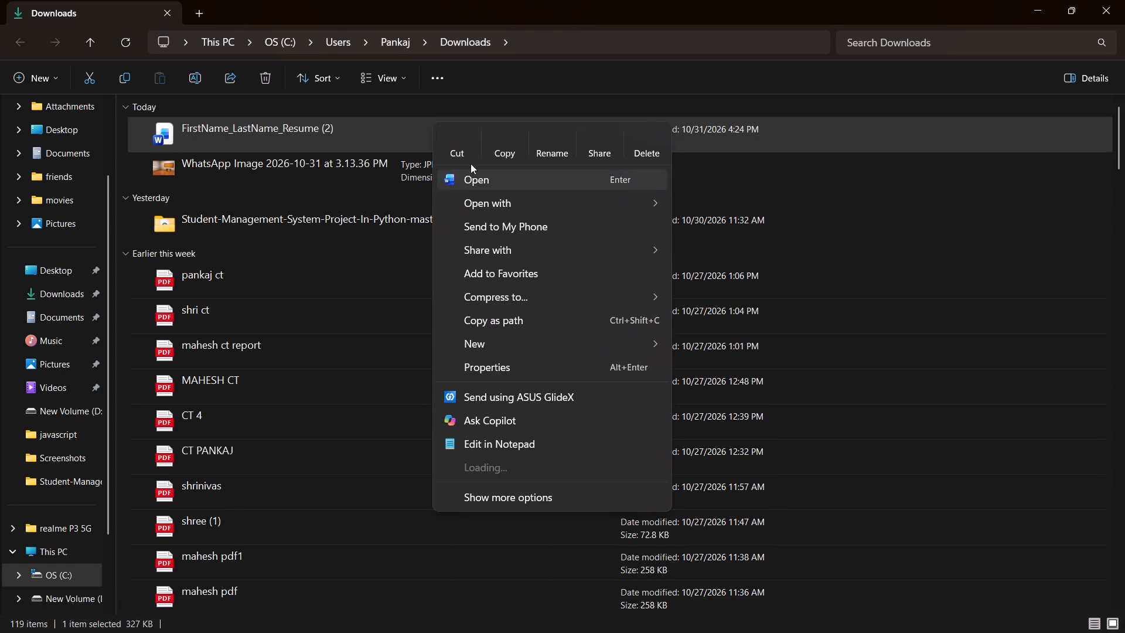
{"action": "left_click", "coordinate": [593, 148]}
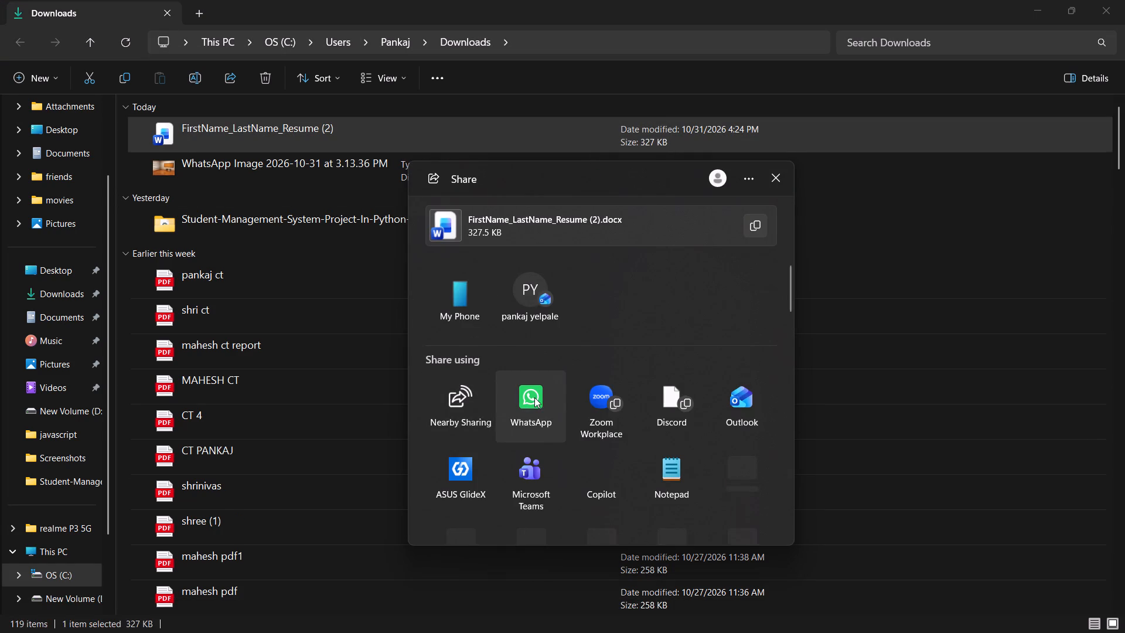
{"action": "left_click", "coordinate": [534, 398]}
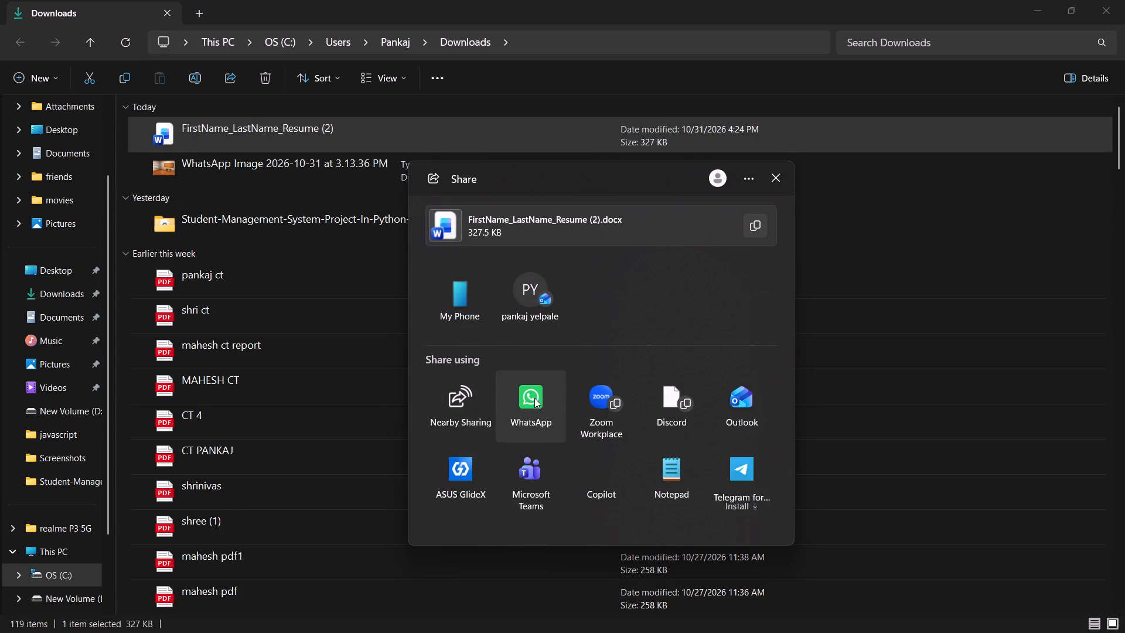